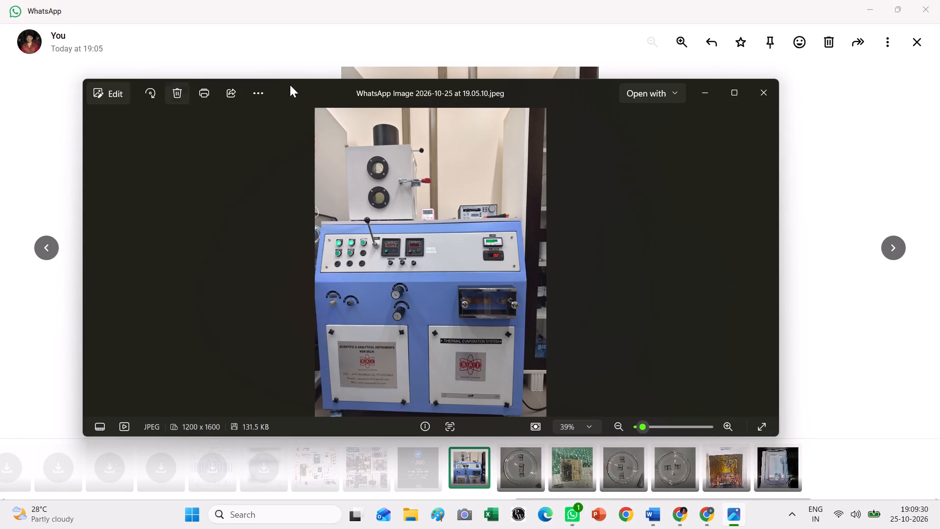
Copy the thermal evaporation system photo from the image viewer and paste it into an untitled Paint canvas.
click(258, 95)
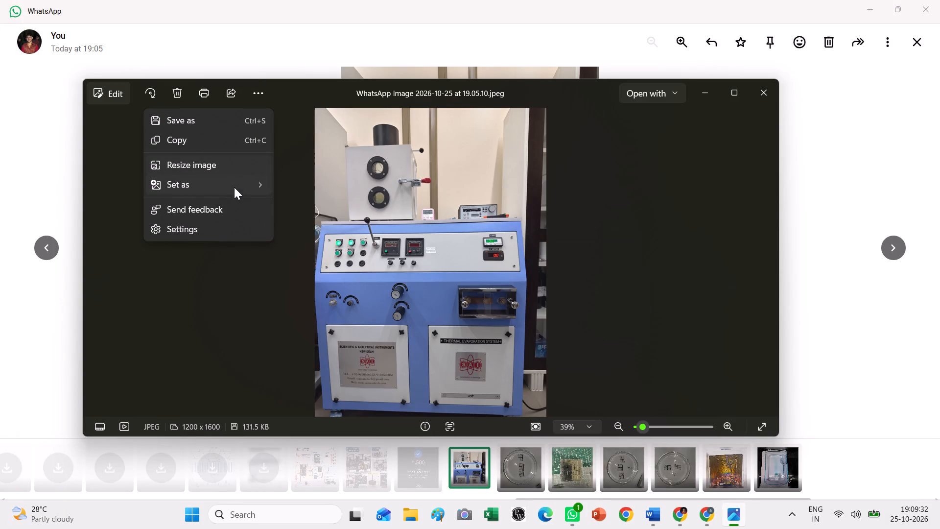
click(221, 289)
click(265, 97)
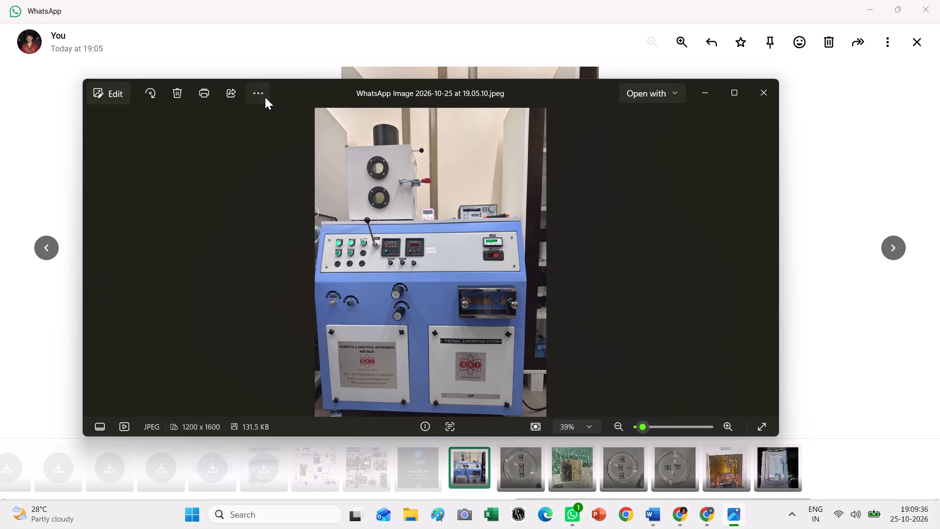
click(239, 144)
click(442, 516)
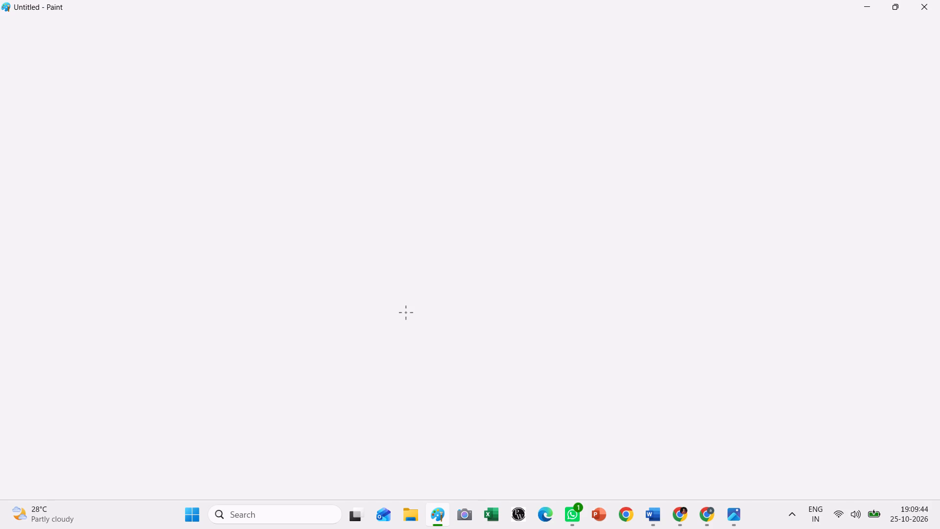
key(ctrl+v)
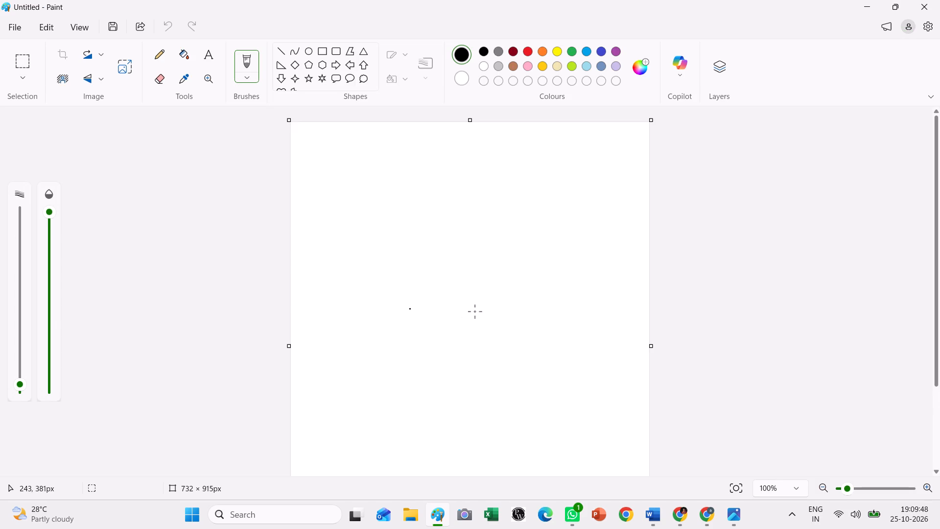
Extend the canvas to about 3885 × 1759 px, leaving blank space beside and below the pasted photo.
click(23, 64)
scroll(402, 259, down, 2)
ctrl+scroll(402, 259, down, 7)
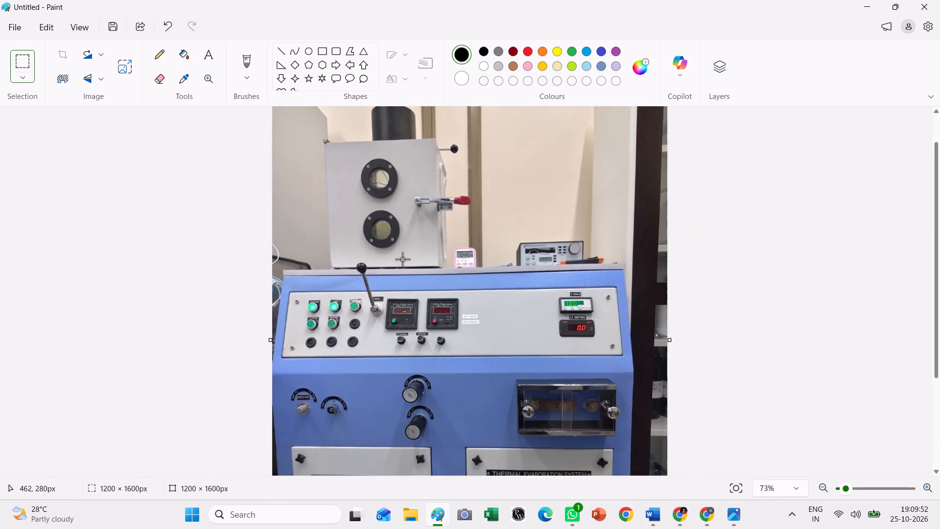
ctrl+scroll(402, 259, down, 4)
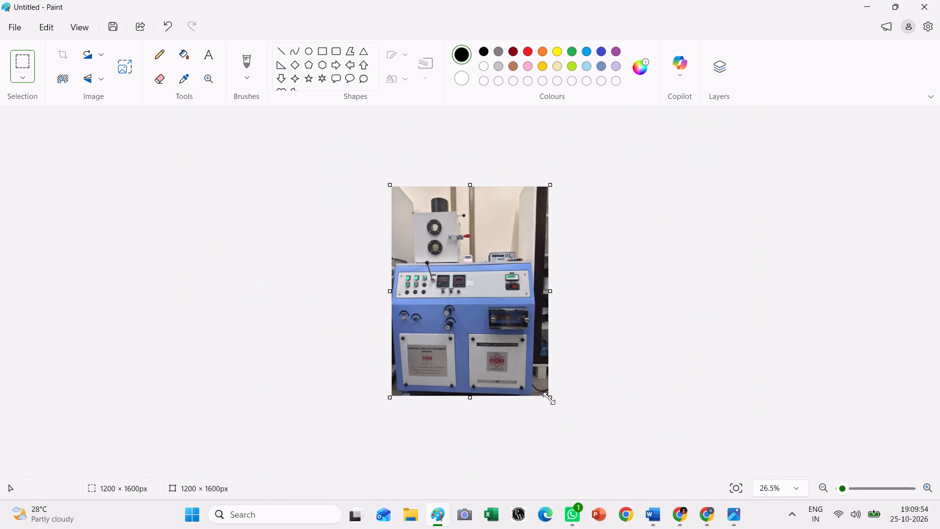
drag(549, 398, 899, 394)
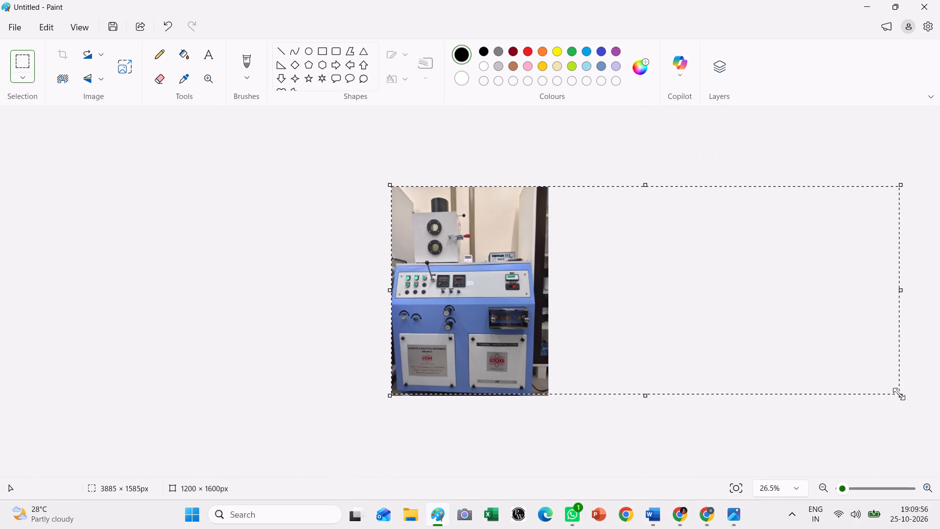
drag(899, 394, 899, 395)
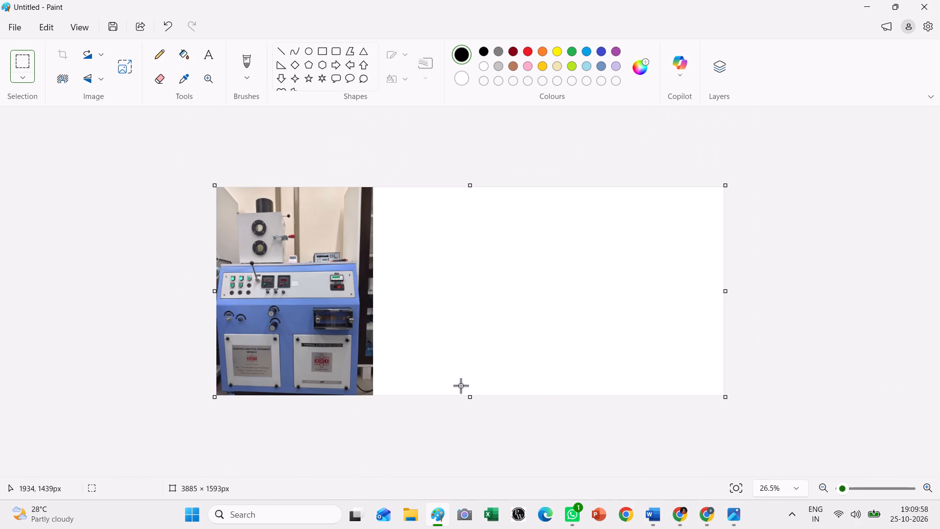
drag(468, 396, 470, 408)
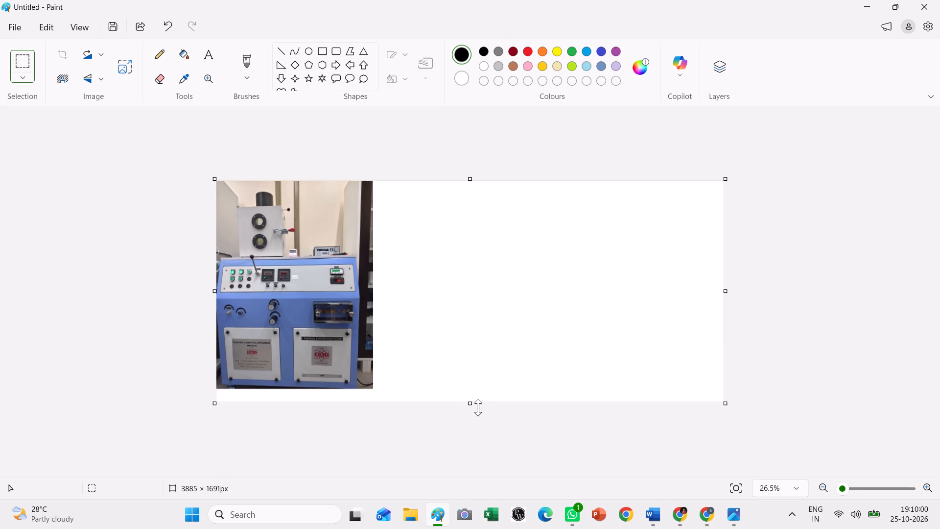
drag(474, 405, 474, 410)
click(755, 370)
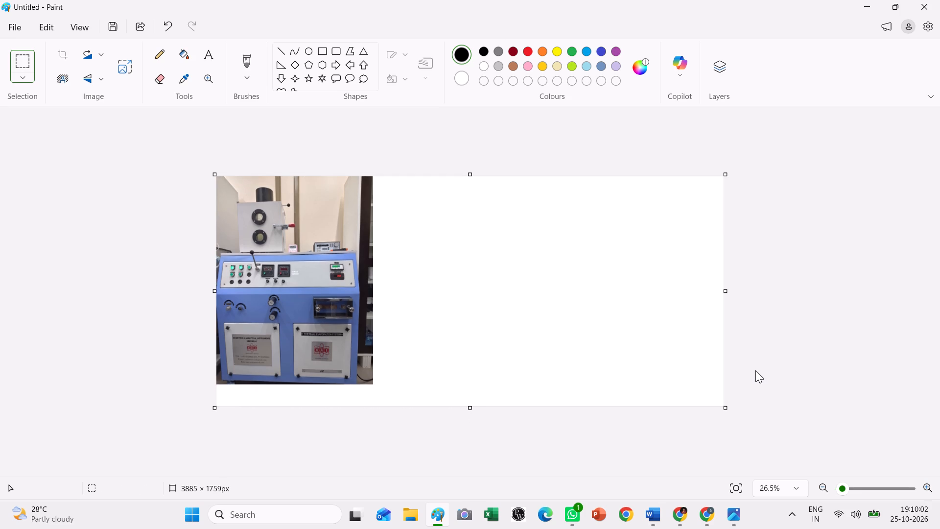
click(771, 346)
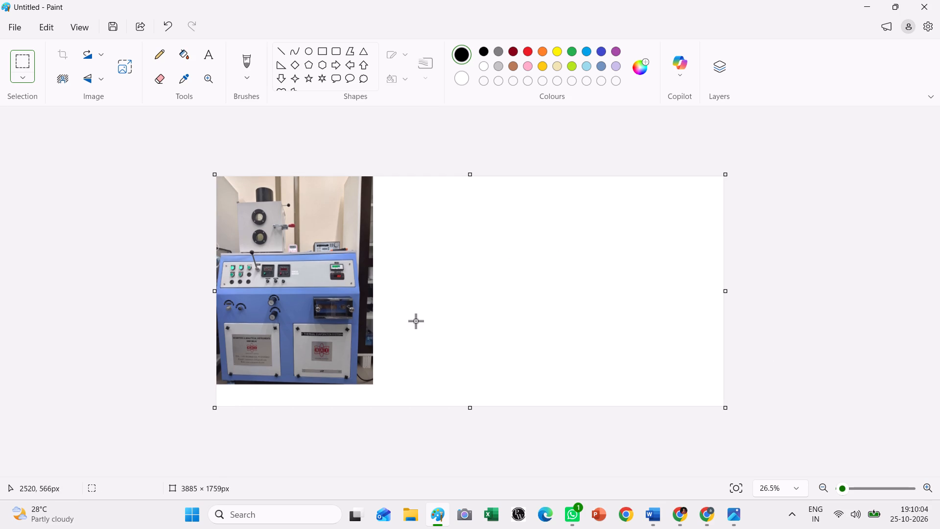
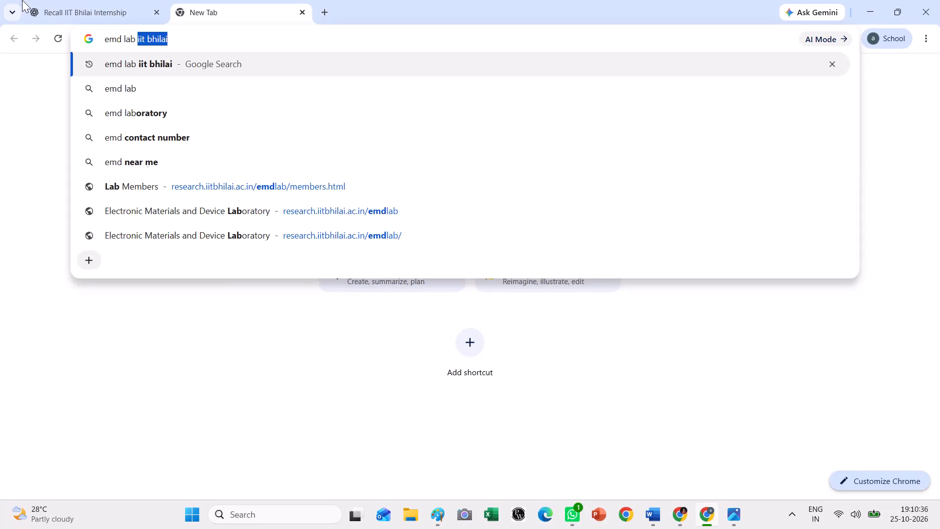
In Chrome, search for "emd lab iit bhilai" and open the Facilities page of the Electronic Materials and Device Laboratory website.
key(Return)
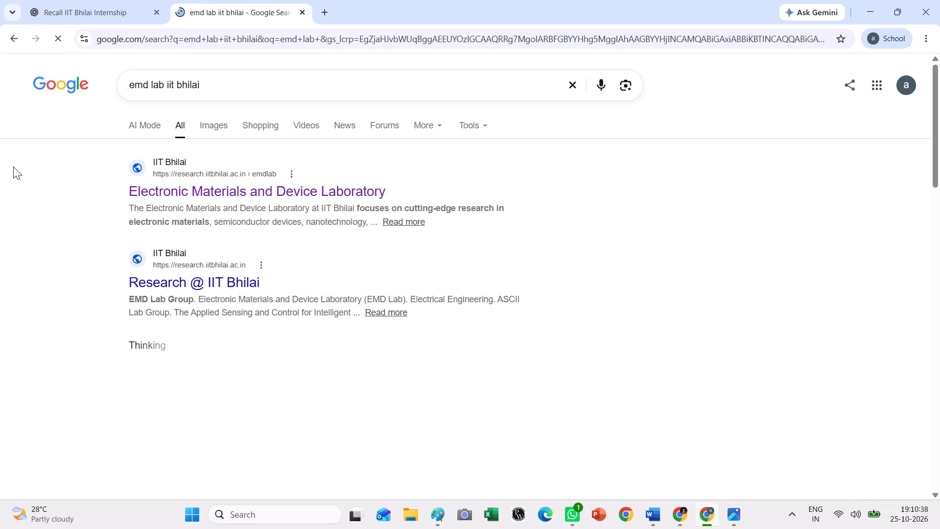
click(231, 204)
click(230, 190)
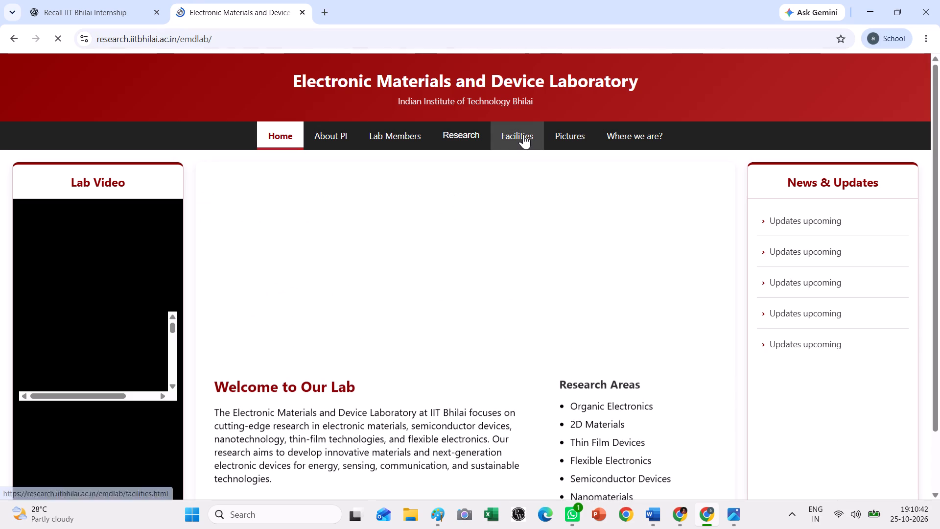
click(523, 134)
scroll(470, 351, down, 1)
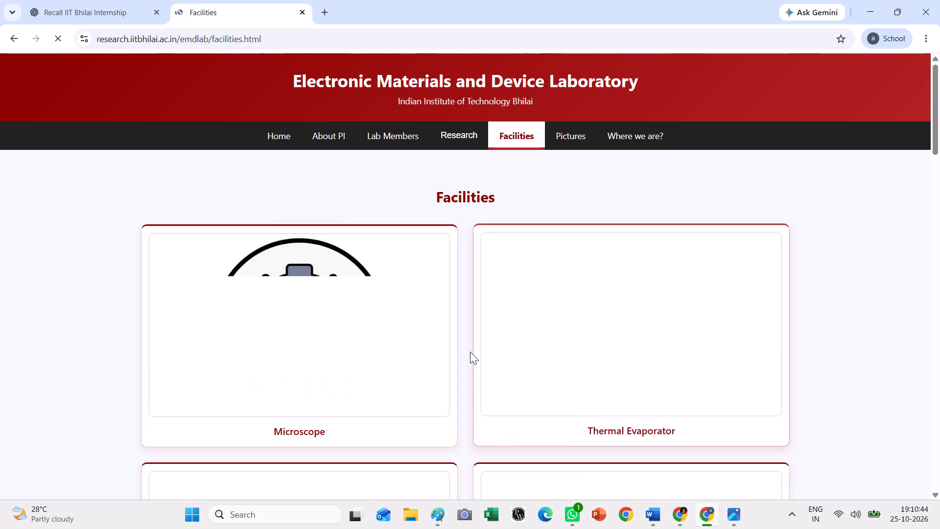
Examine the lab website's Pictures page and try opening each of the four Lab Gallery images.
scroll(470, 351, down, 3)
scroll(470, 351, up, 5)
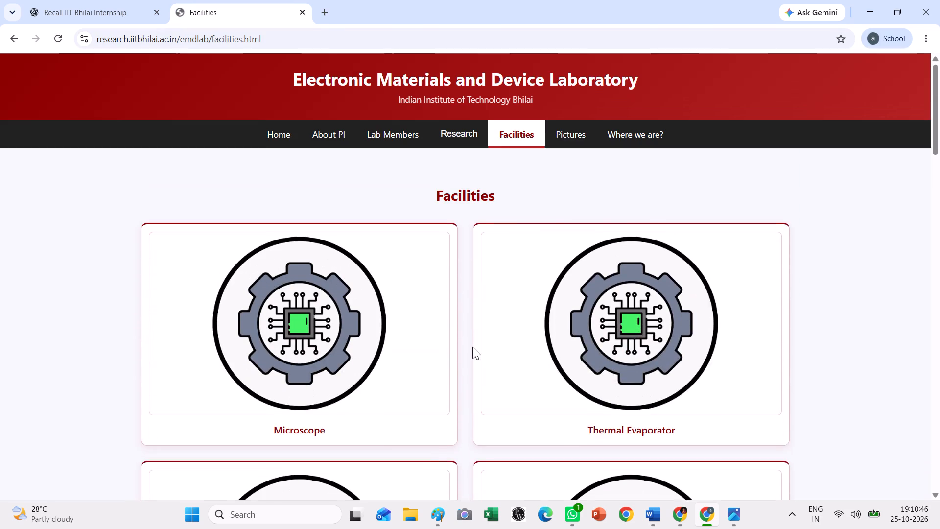
scroll(472, 347, up, 1)
click(568, 136)
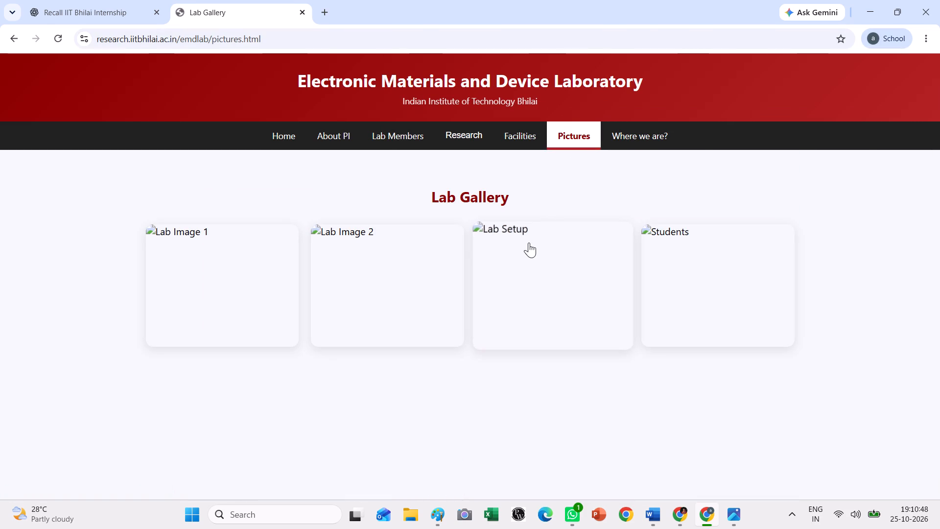
click(162, 235)
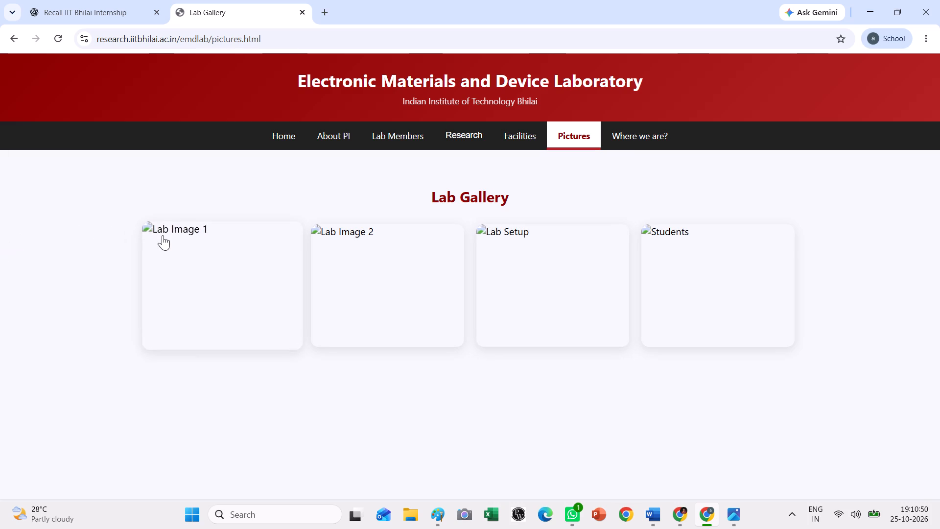
click(343, 231)
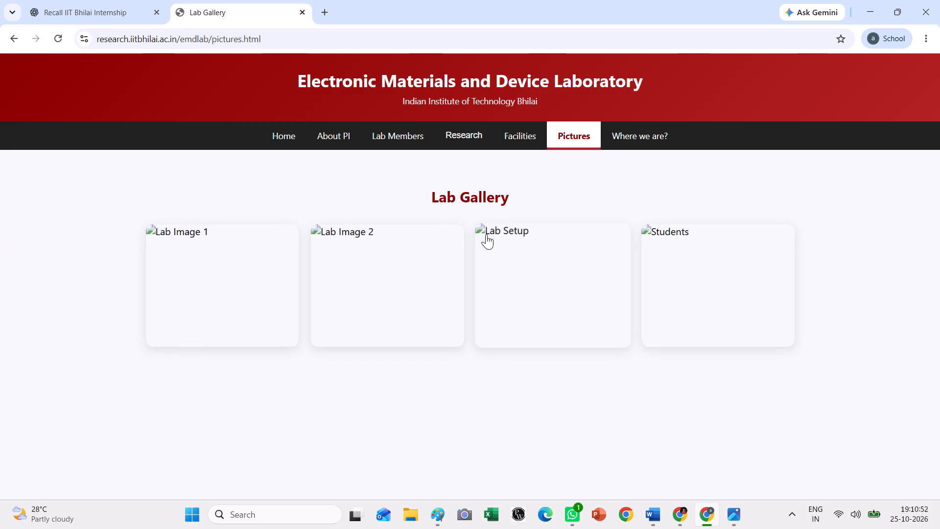
click(495, 233)
click(682, 231)
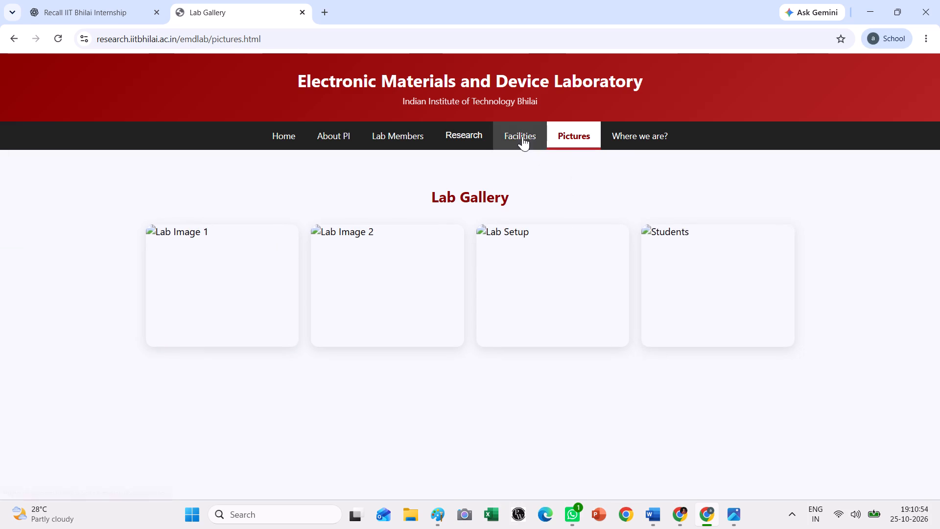
Look through the equipment on the Facilities page and check the entries under Research.
click(522, 136)
scroll(528, 283, down, 7)
scroll(530, 328, down, 11)
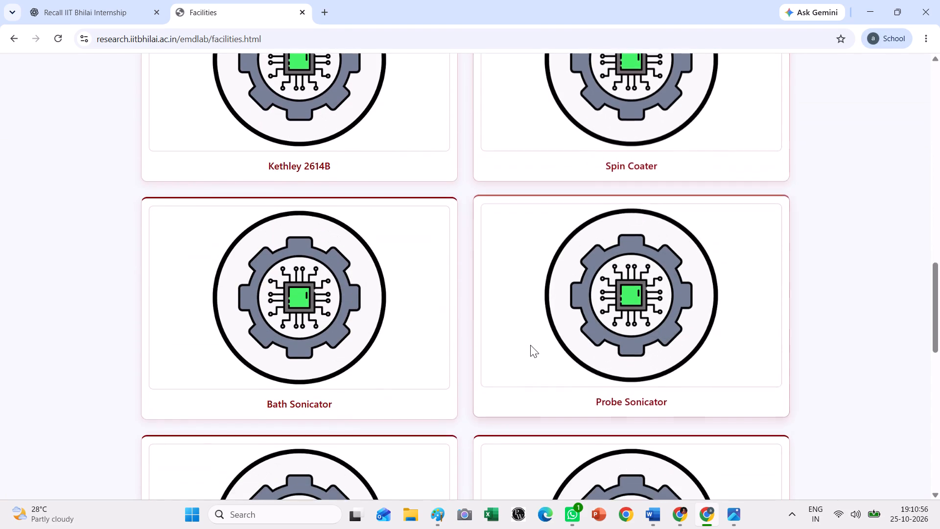
scroll(530, 345, down, 13)
scroll(531, 345, up, 18)
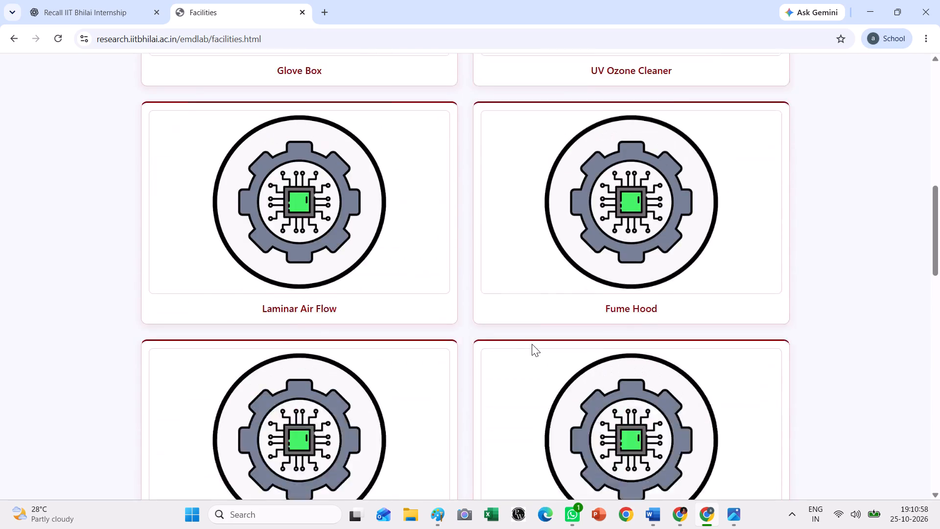
scroll(532, 344, up, 16)
click(444, 124)
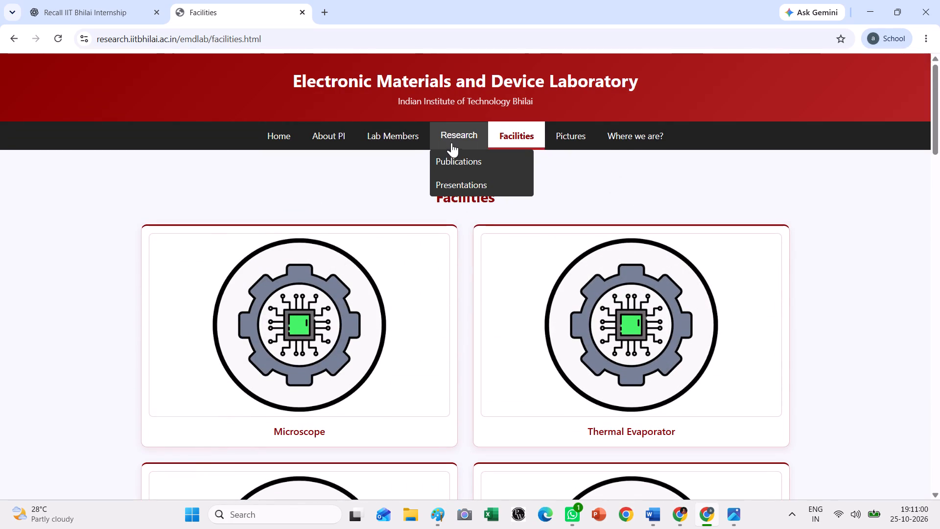
click(456, 140)
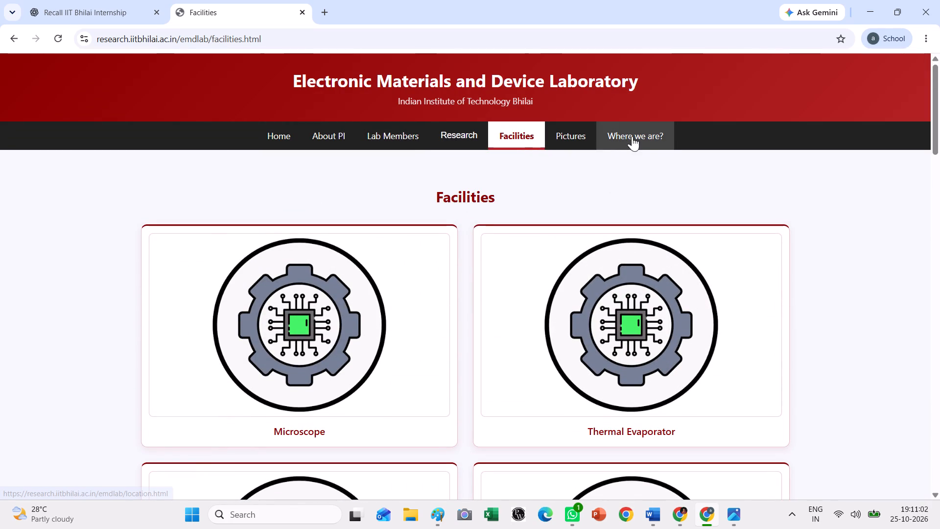
click(464, 130)
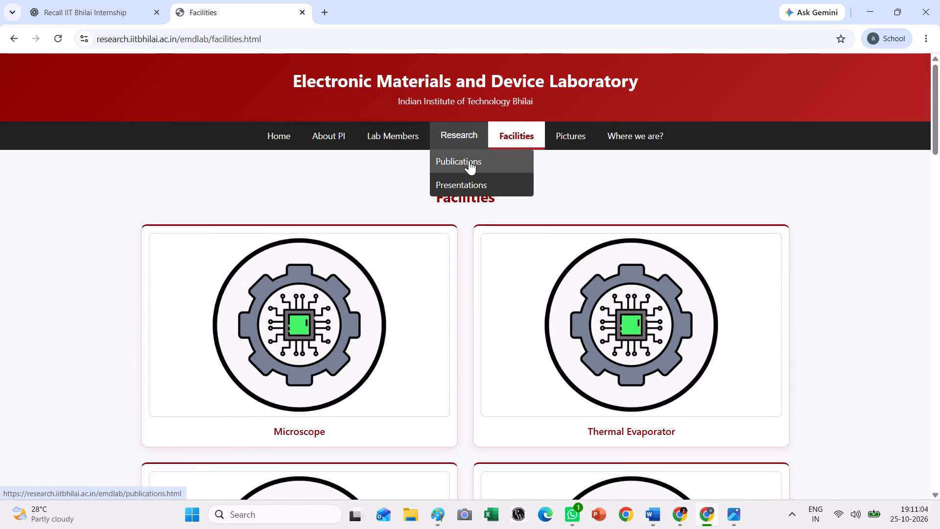
Look through the Lab Members page from the principal investigator to the interns, and return to the Facilities page.
click(416, 143)
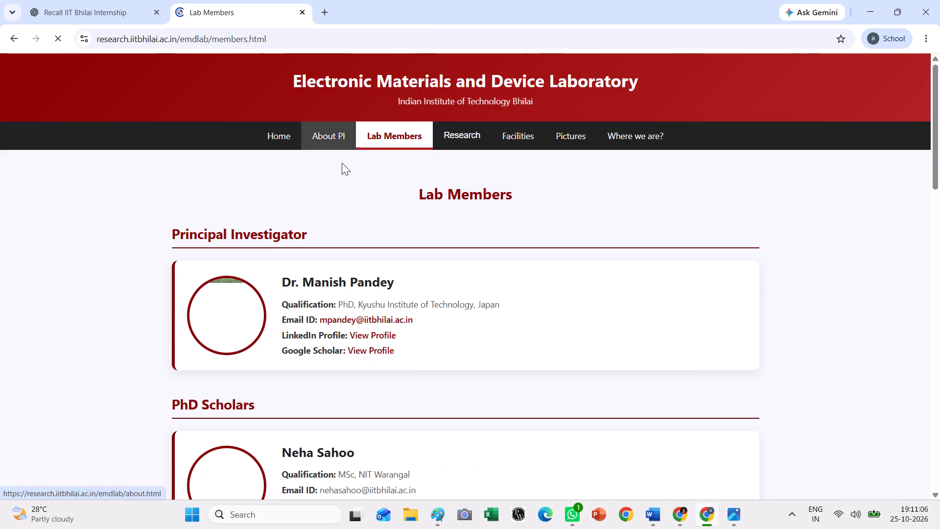
scroll(361, 272, down, 8)
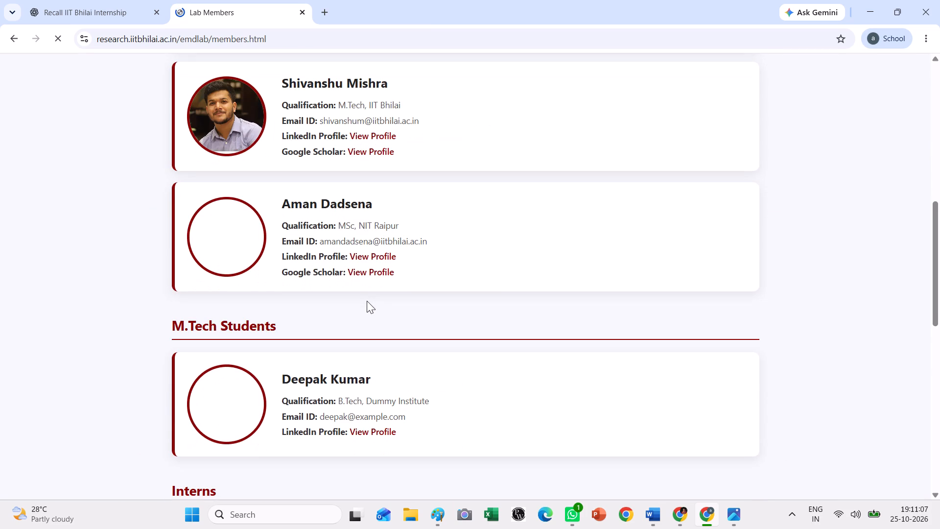
scroll(373, 296, down, 4)
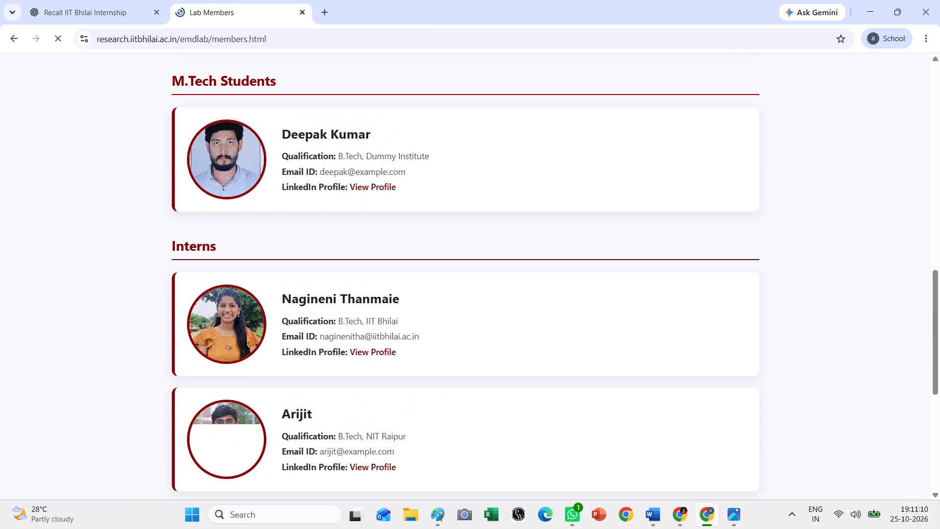
click(4, 34)
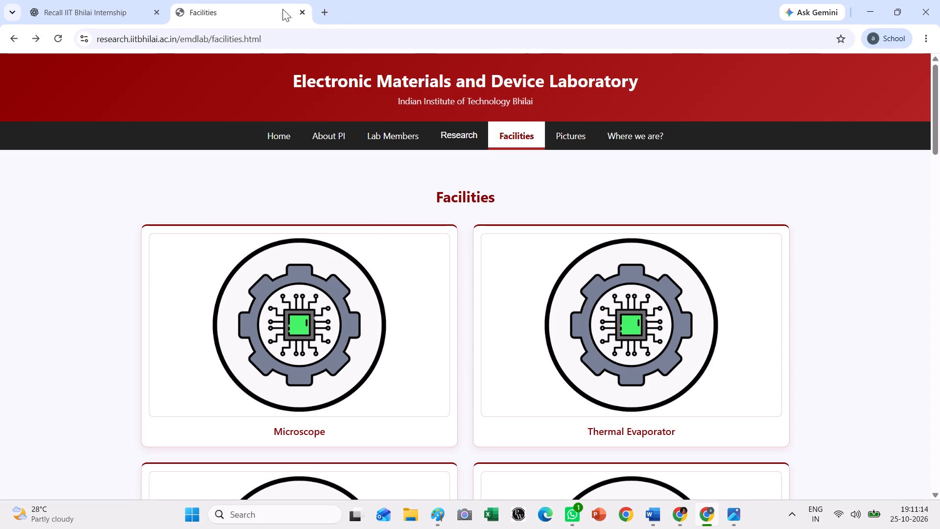
Replace the lab website tab with a new one and search Google Images for "glove box".
click(305, 12)
click(170, 6)
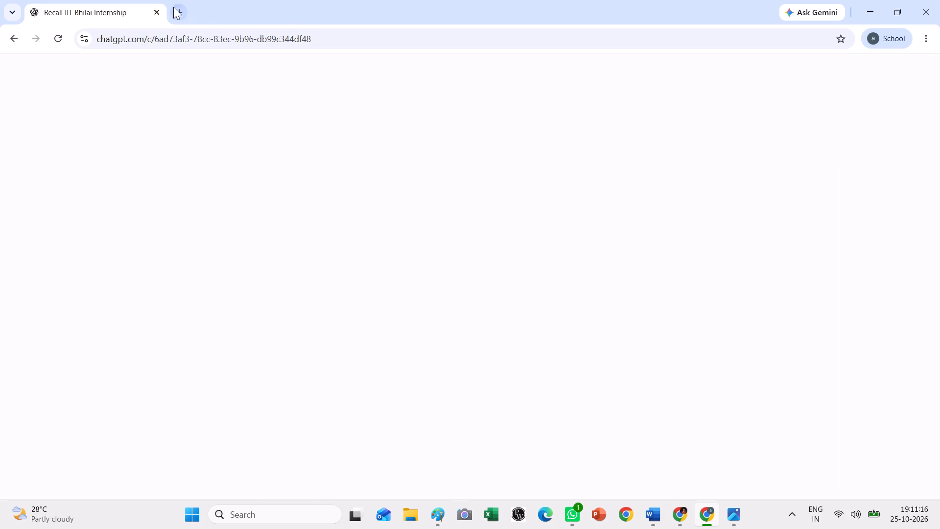
click(175, 8)
click(378, 237)
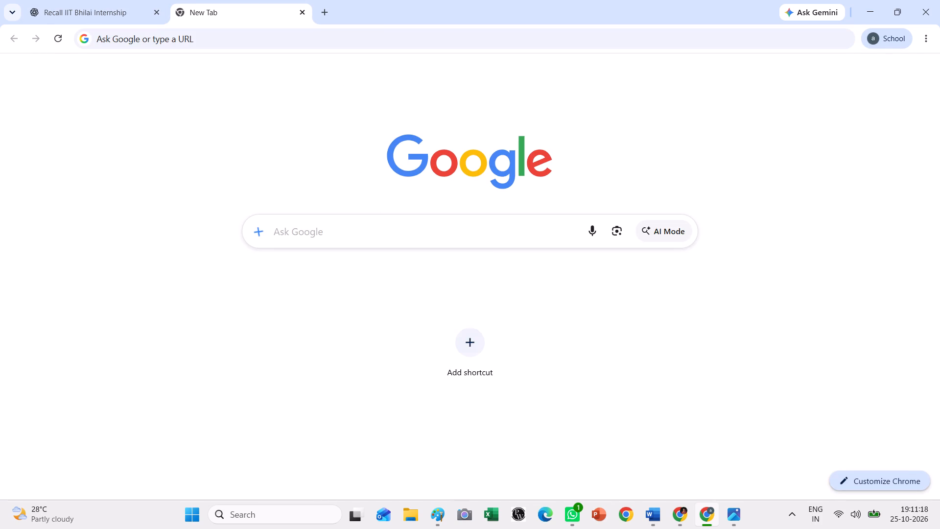
text(glove b)
text(ox)
key(Return)
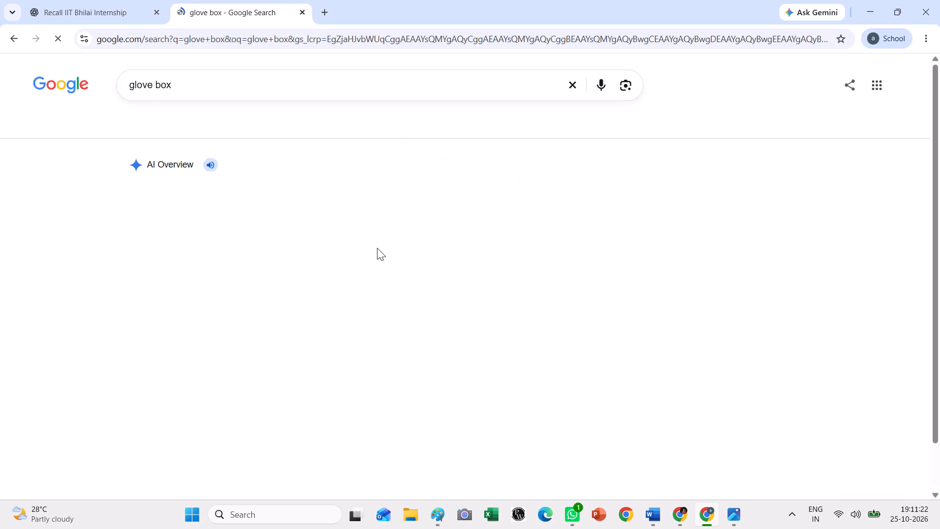
click(210, 123)
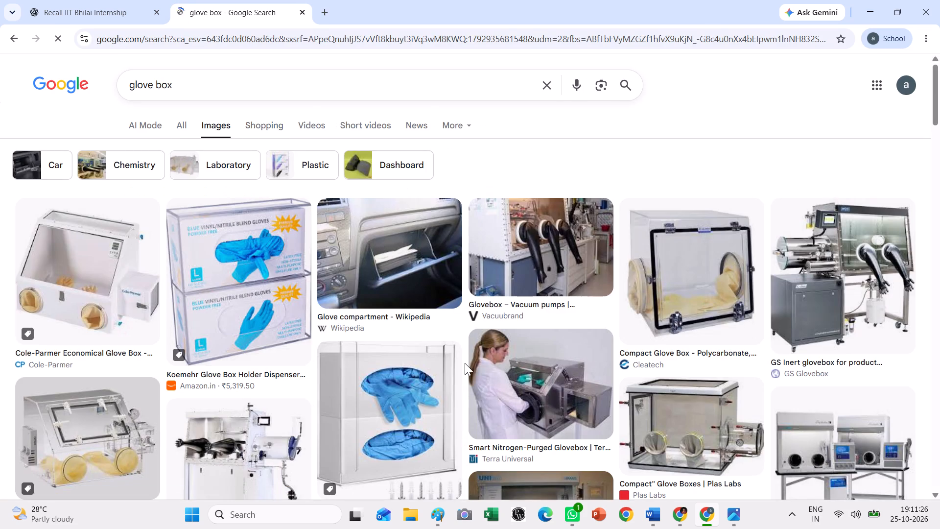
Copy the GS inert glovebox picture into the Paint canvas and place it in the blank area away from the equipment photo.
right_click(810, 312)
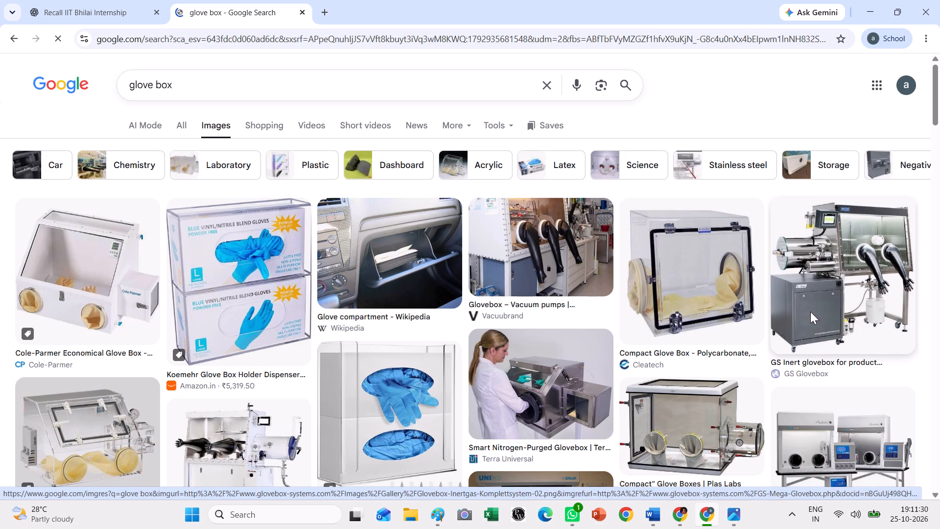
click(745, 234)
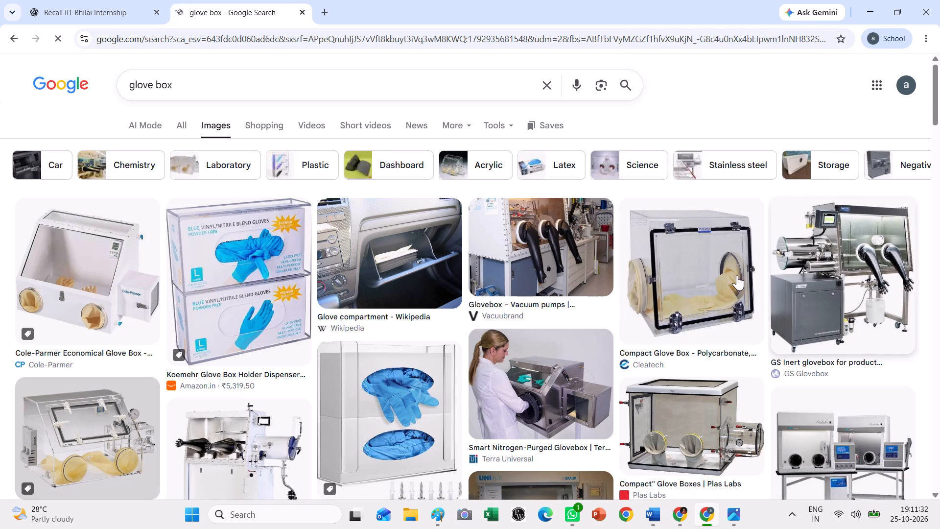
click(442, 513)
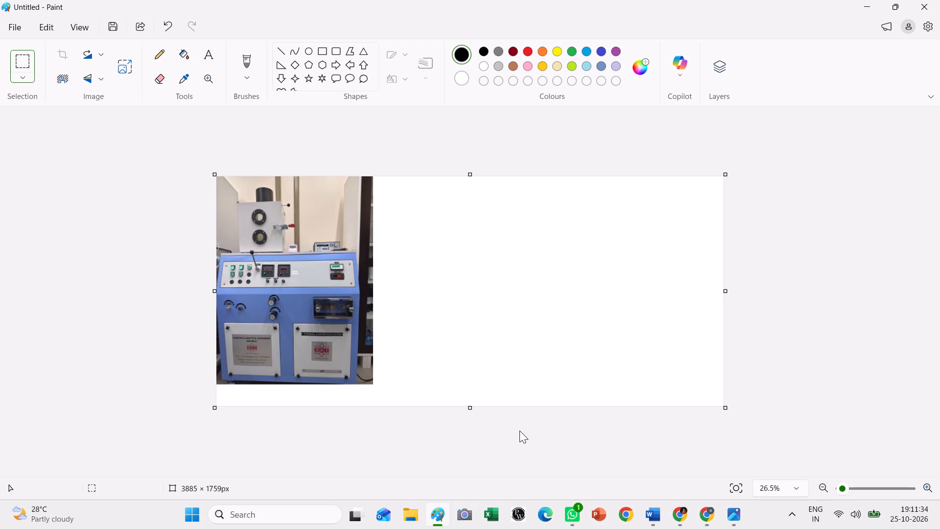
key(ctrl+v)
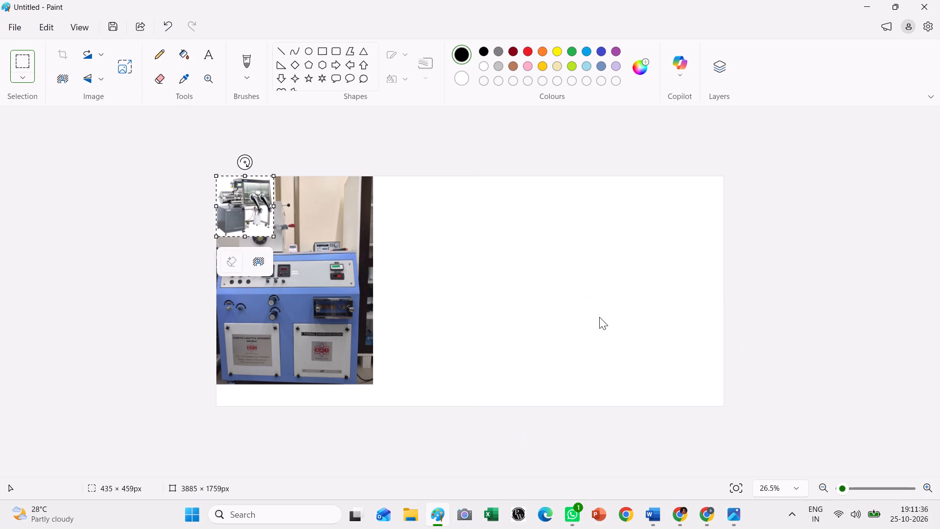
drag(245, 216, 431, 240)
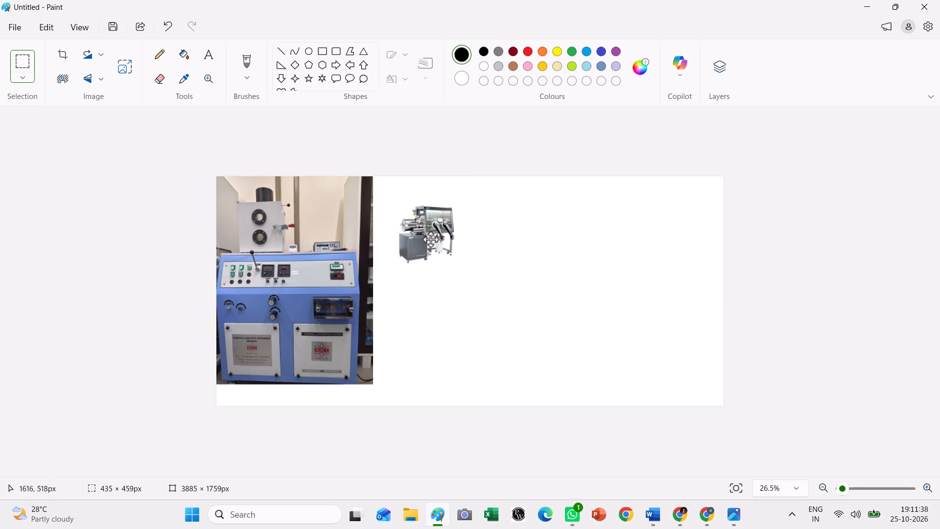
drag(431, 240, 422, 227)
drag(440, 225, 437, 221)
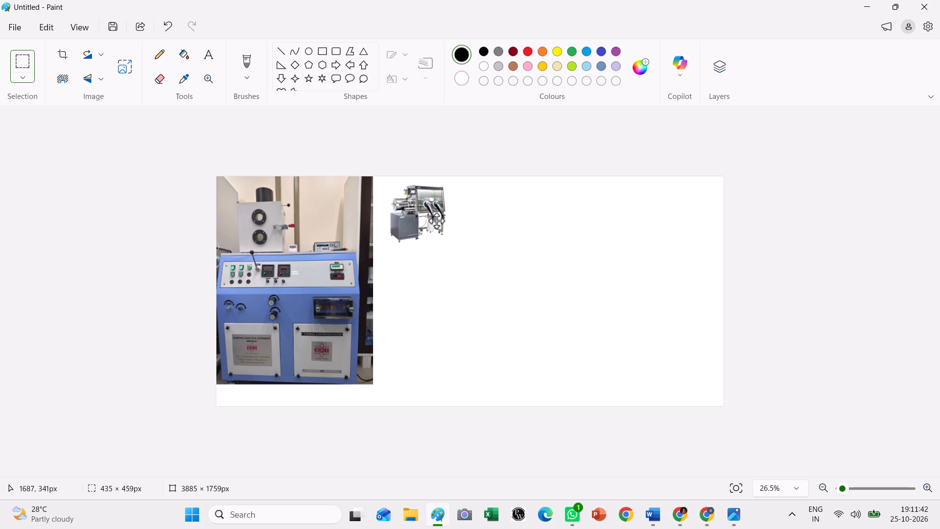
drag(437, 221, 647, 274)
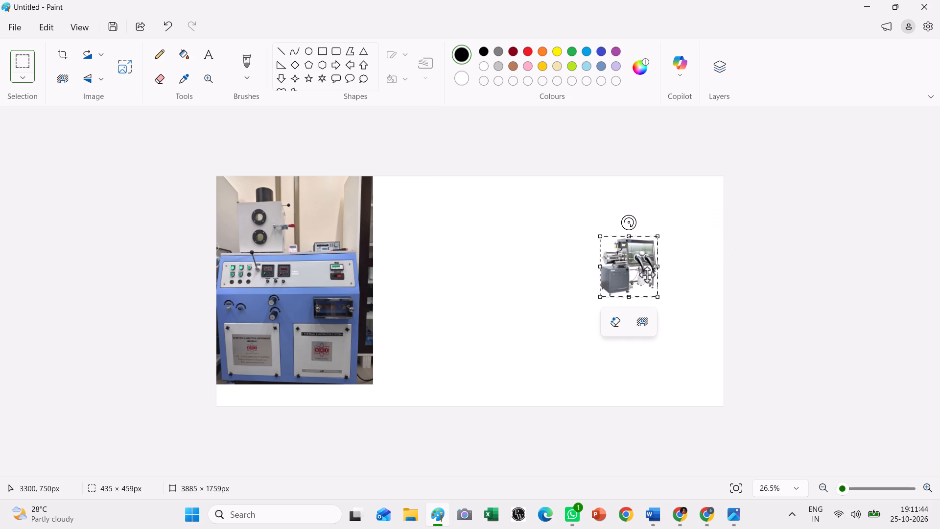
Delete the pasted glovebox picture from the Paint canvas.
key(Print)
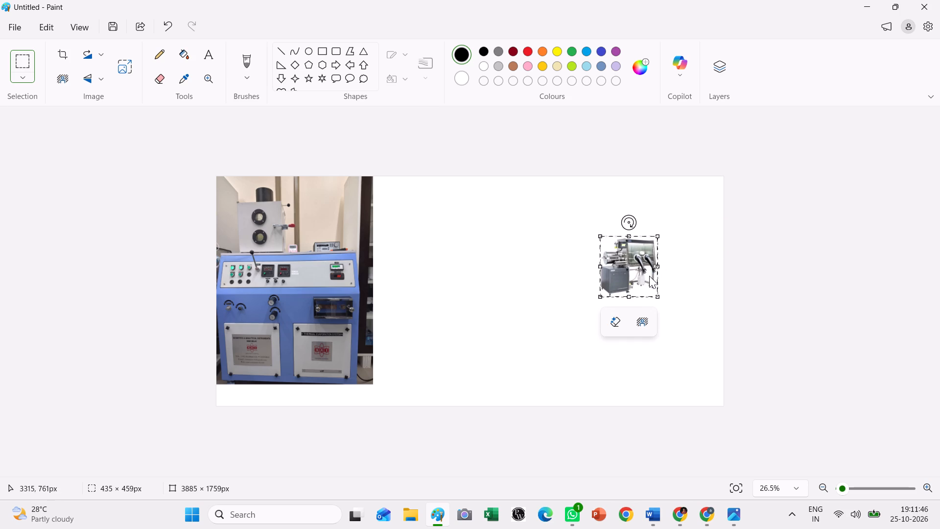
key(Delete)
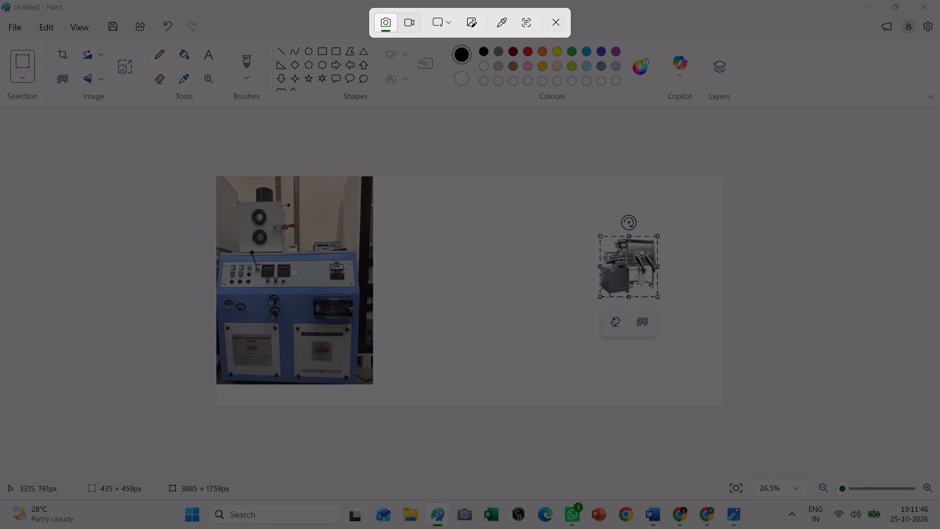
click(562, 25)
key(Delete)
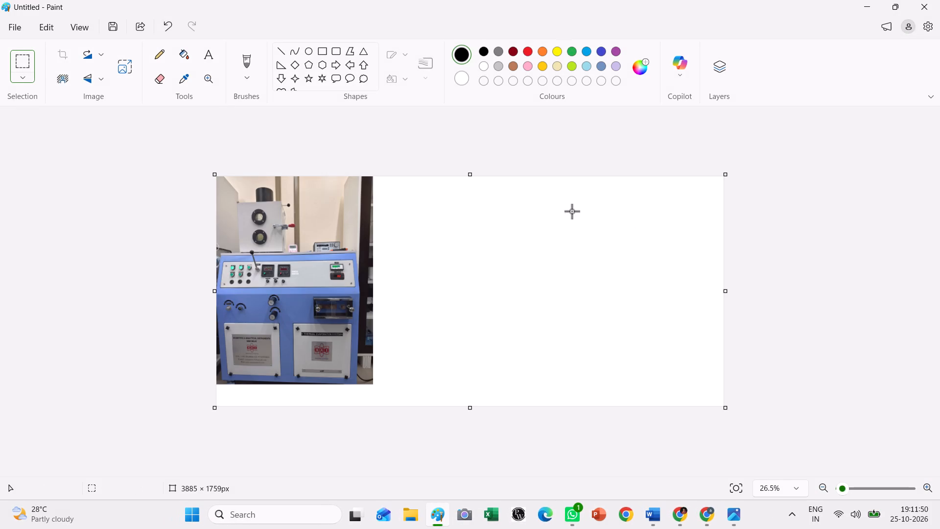
Shrink the canvas to 1194 × 1601 px so it fits the blue equipment photo without white margins.
click(723, 407)
drag(724, 407, 601, 379)
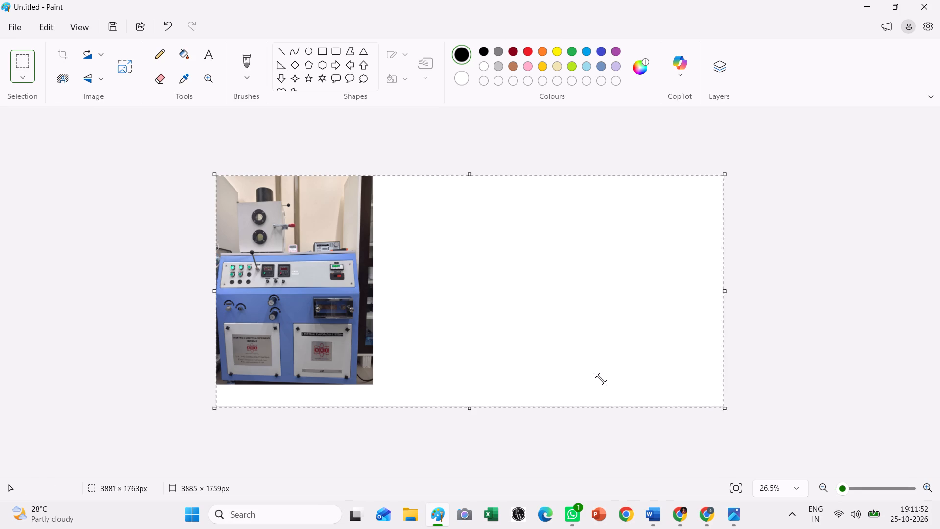
drag(601, 379, 385, 405)
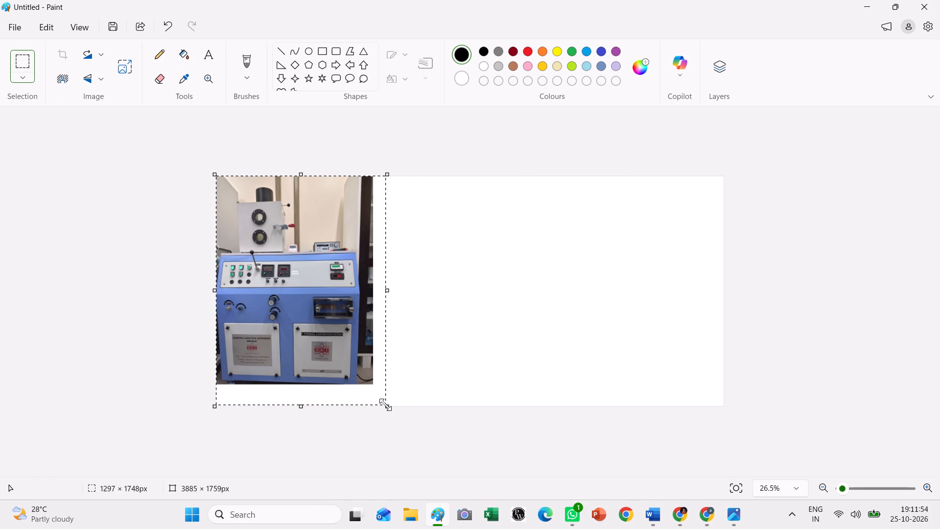
drag(385, 405, 373, 402)
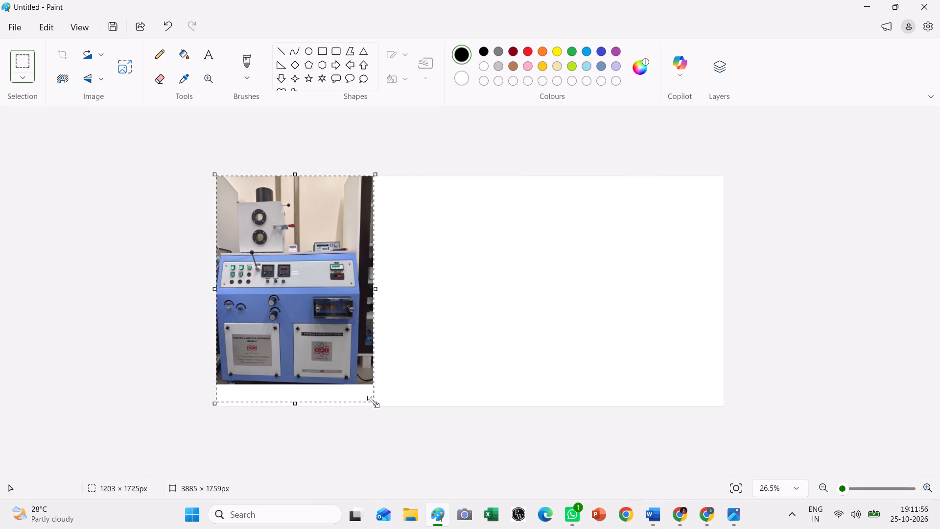
drag(373, 402, 375, 405)
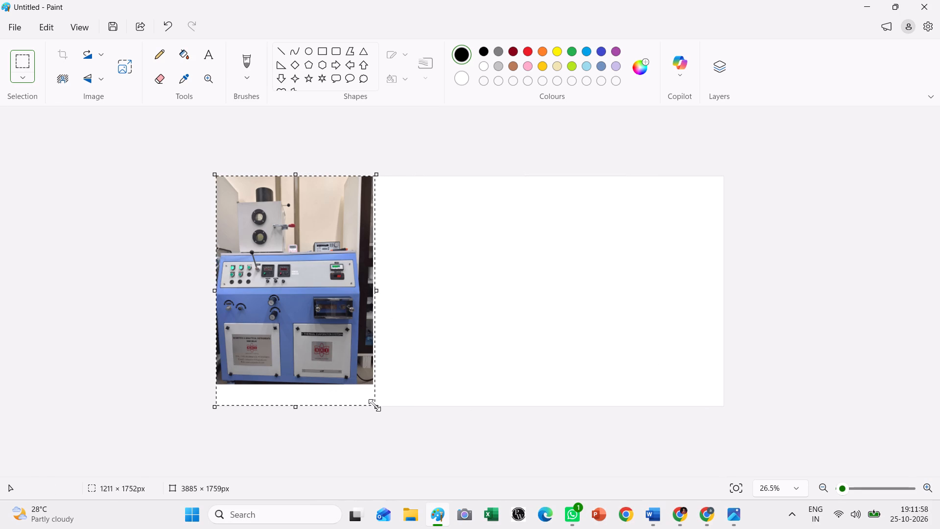
drag(553, 409, 543, 384)
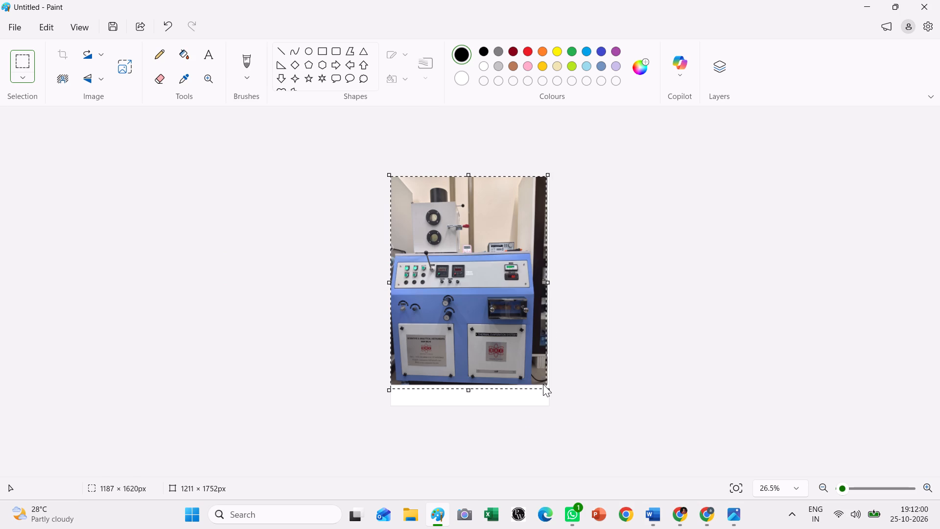
drag(543, 384, 547, 386)
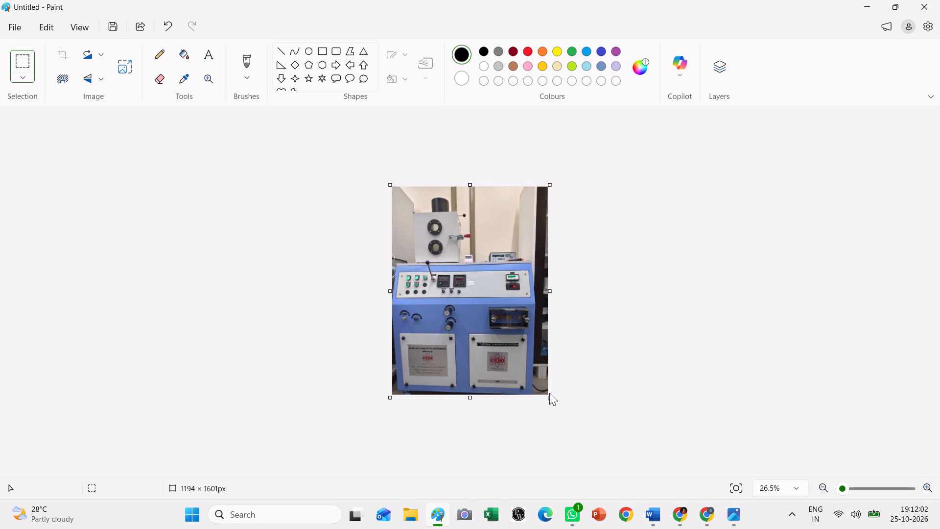
click(14, 54)
Shrink the blue equipment photo to about 544 × 653 px and move it away from the canvas corner.
drag(395, 188, 551, 398)
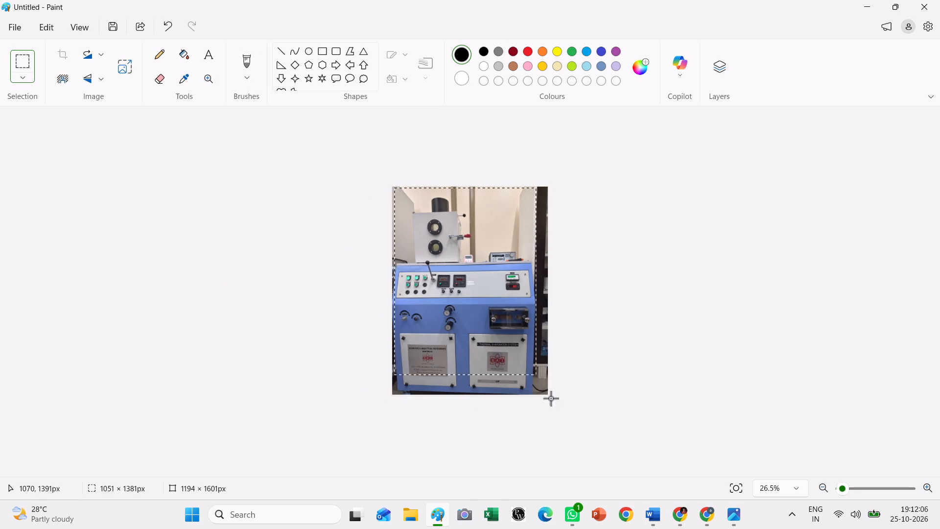
drag(551, 398, 559, 411)
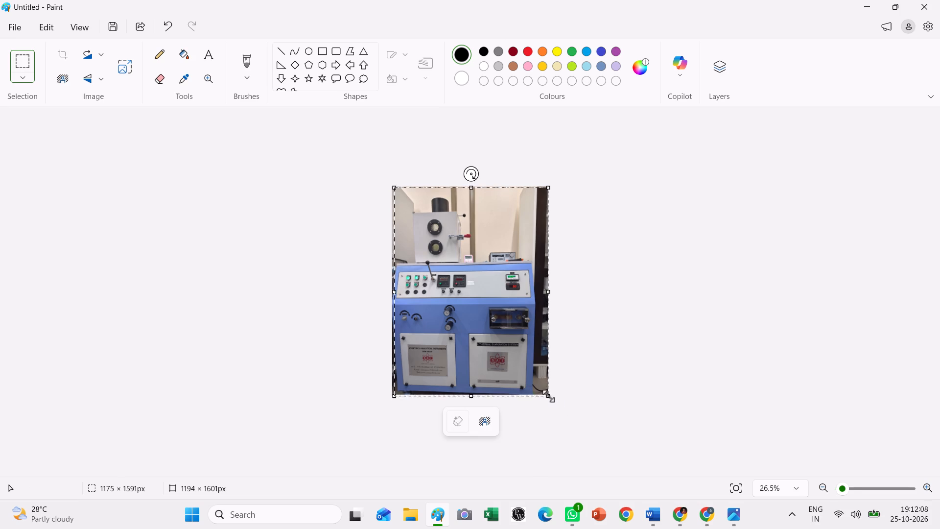
drag(548, 396, 475, 284)
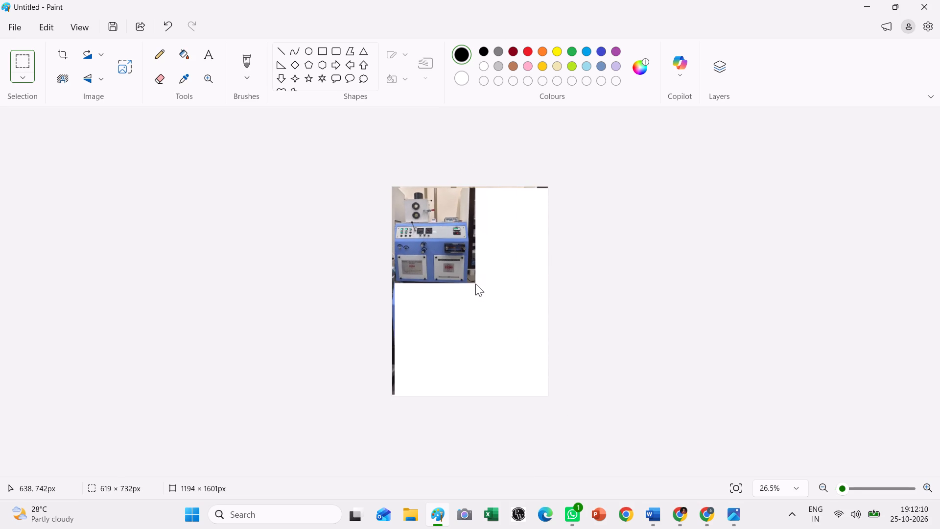
drag(475, 284, 466, 273)
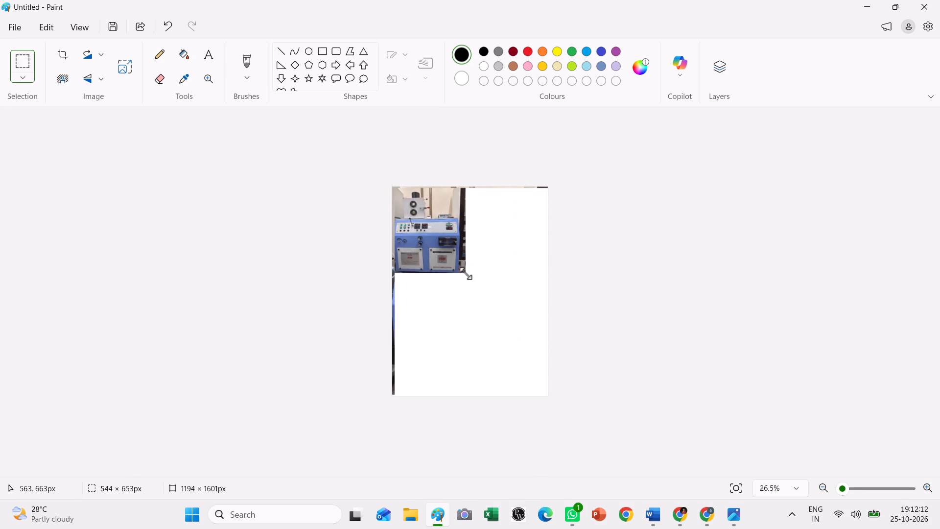
drag(431, 226, 454, 253)
Capture a screen snip of the shrunken equipment photo, leaving out the dark strip beside the machine.
scroll(454, 258, up, 9)
ctrl+scroll(454, 258, up, 3)
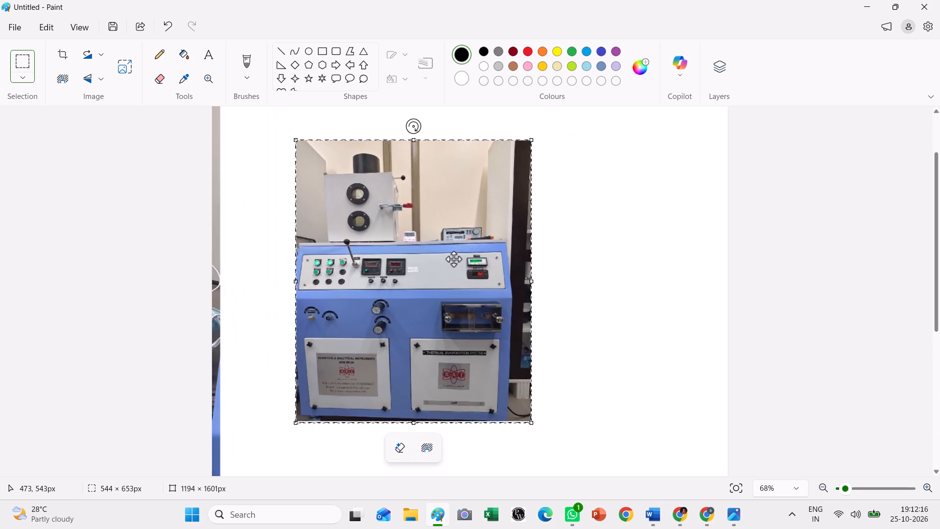
scroll(454, 259, up, 2)
scroll(454, 259, down, 1)
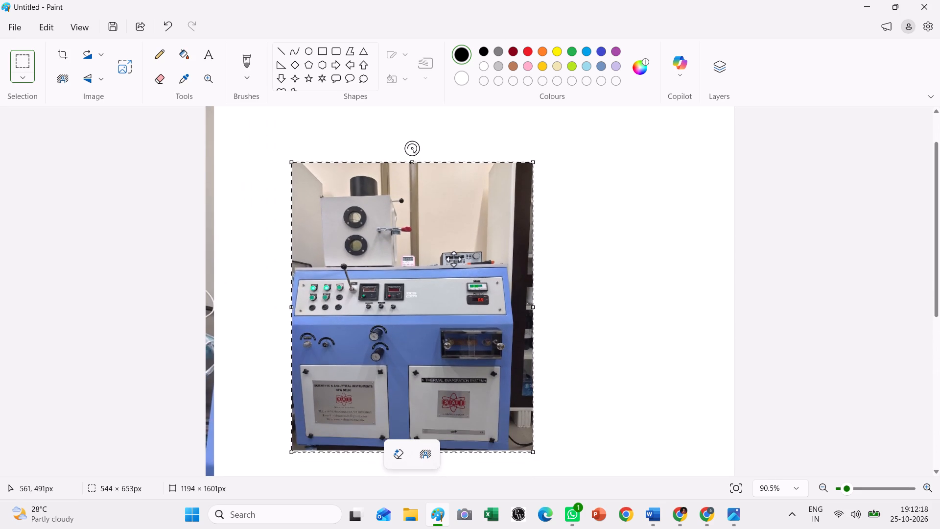
click(680, 347)
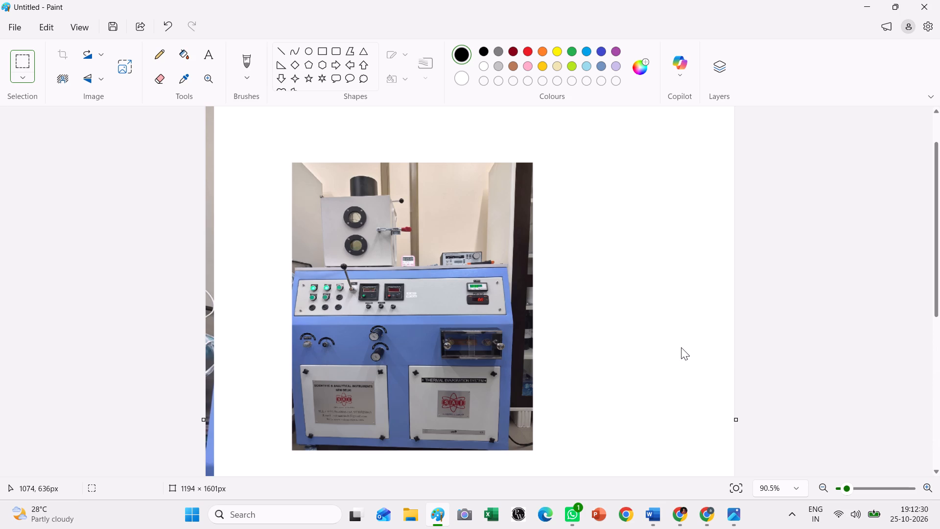
key(Print)
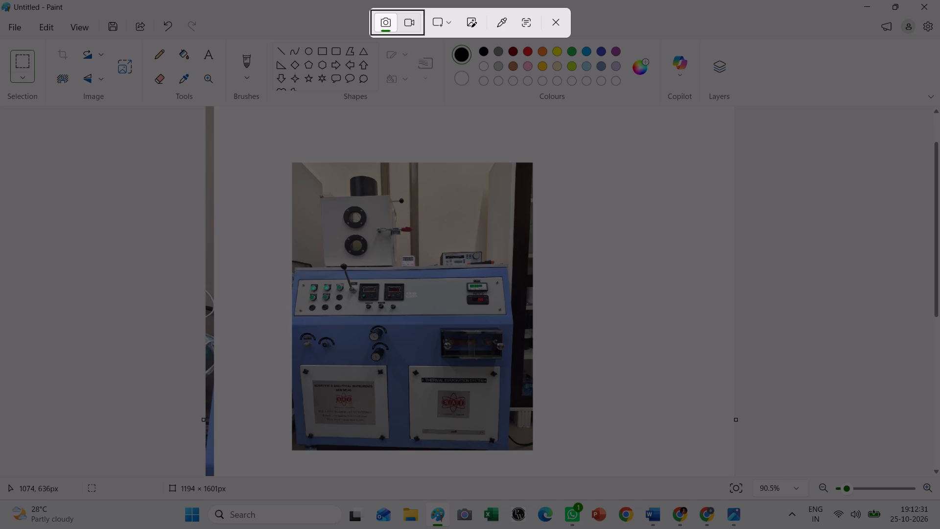
drag(293, 162, 423, 362)
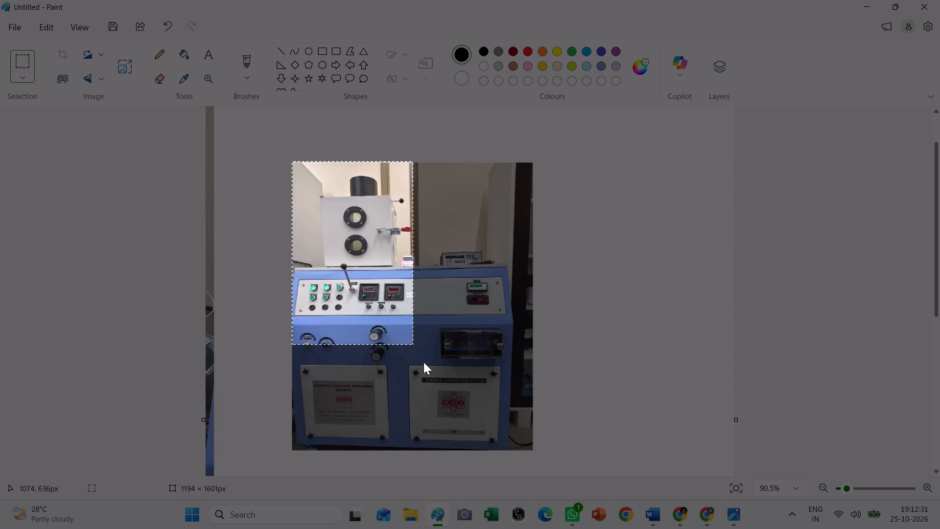
drag(423, 362, 528, 448)
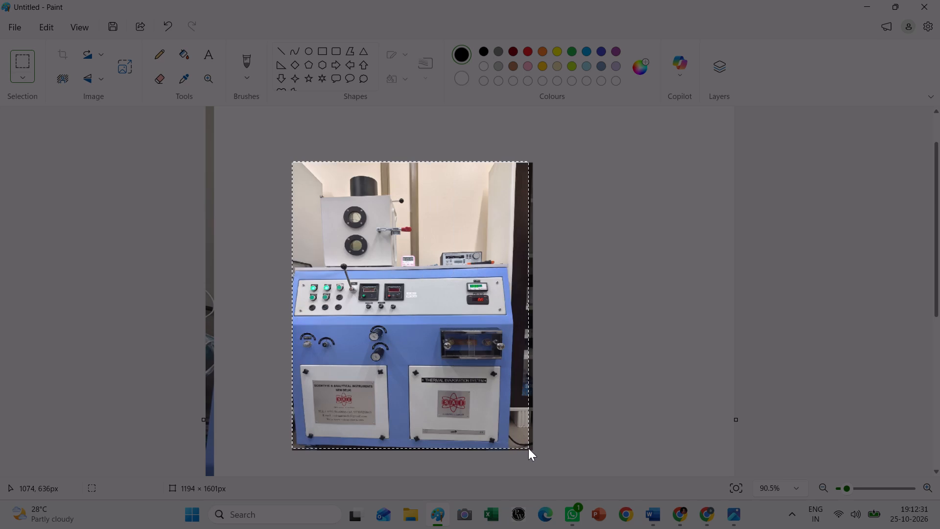
drag(528, 448, 513, 450)
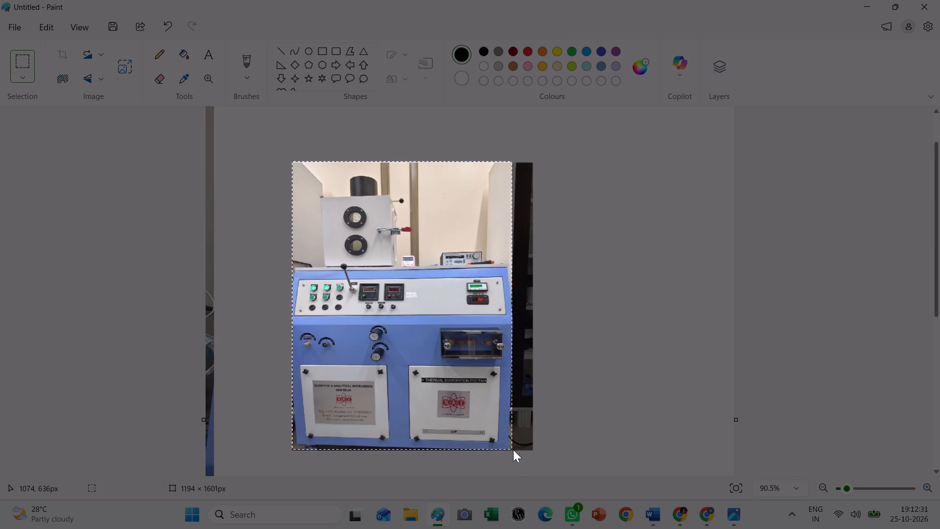
drag(513, 450, 514, 448)
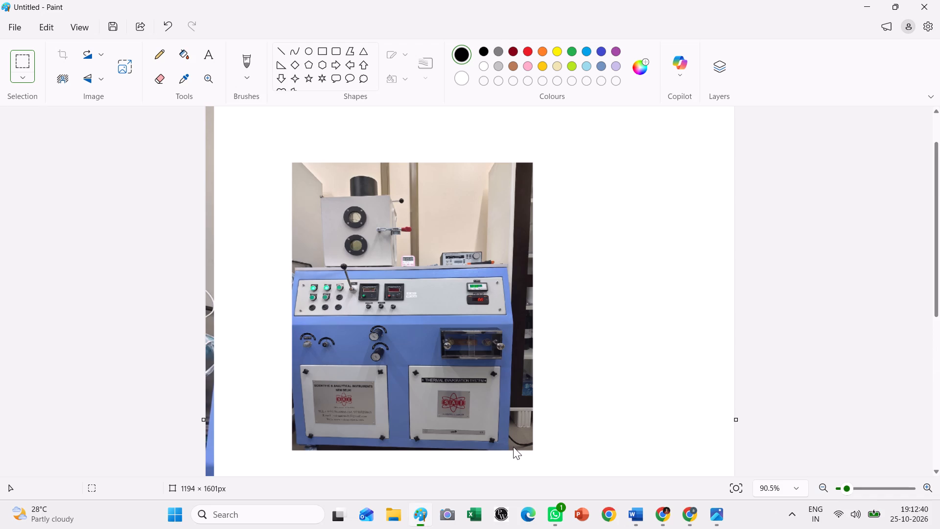
Switch to the Sample_Report 1234 document in Word and replace the Figure 5.1 placeholder and its caption with the snipped photo.
click(699, 518)
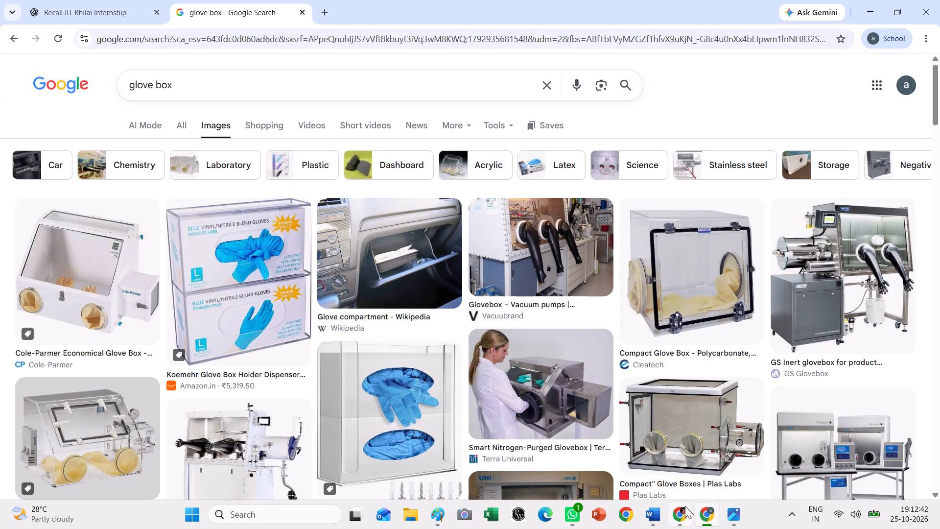
click(83, 0)
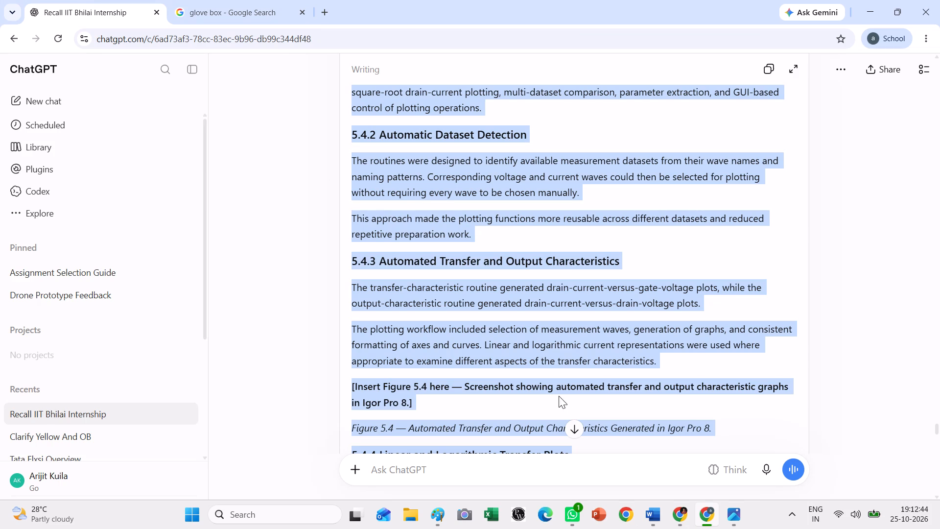
click(654, 505)
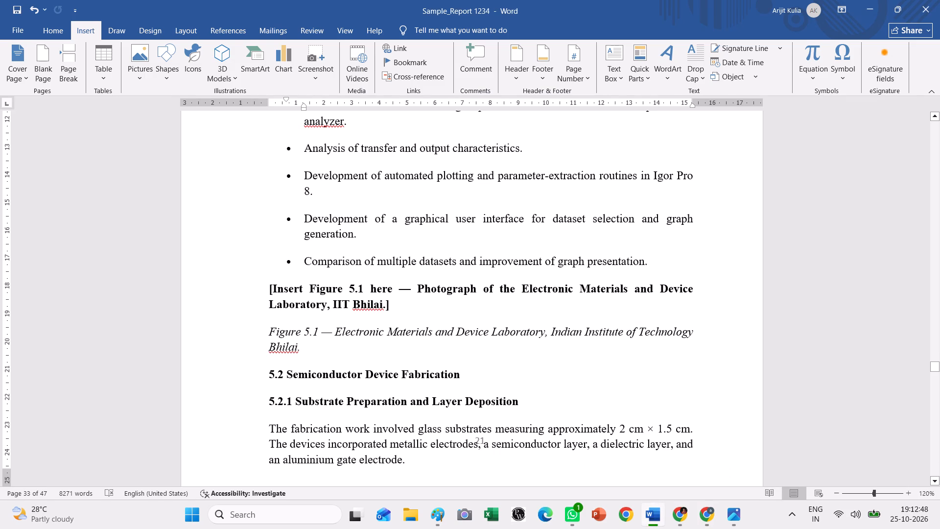
drag(368, 358, 338, 334)
drag(338, 334, 266, 287)
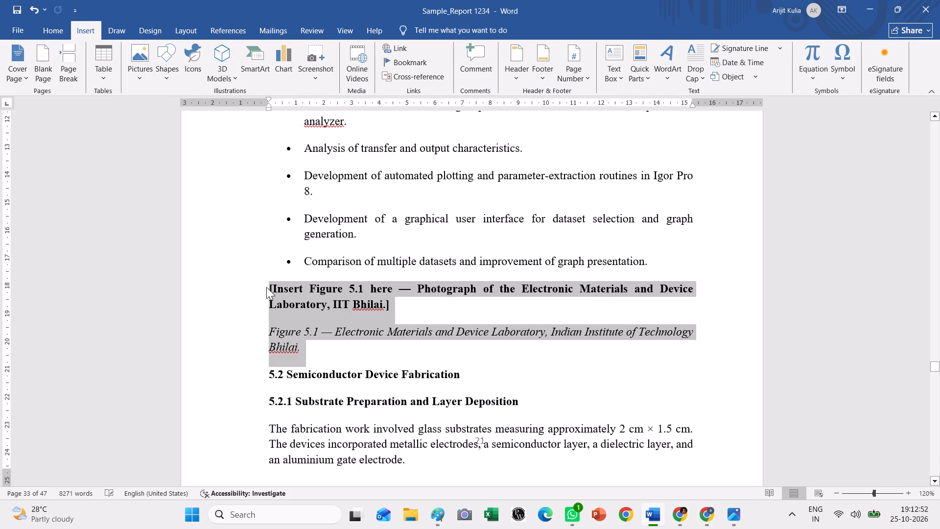
key(ctrl+v)
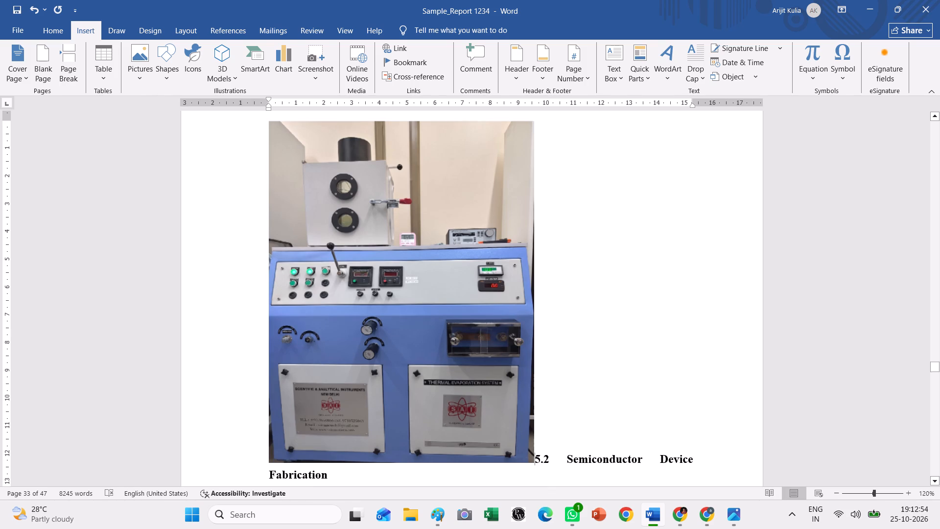
Shrink the pasted photo to about 5 cm wide and put the heading "5.2 Semiconductor Device Fabrication" on its own line below it.
click(500, 427)
drag(534, 464, 354, 236)
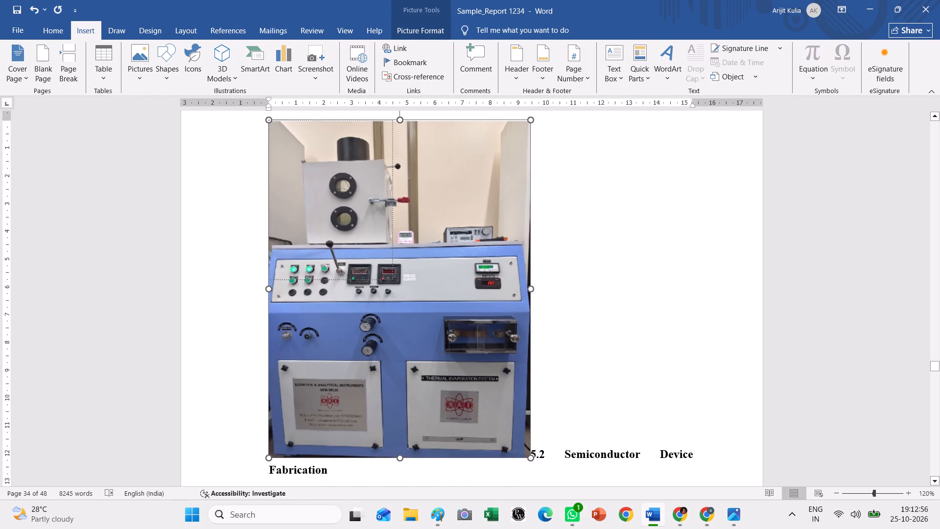
drag(354, 236, 344, 224)
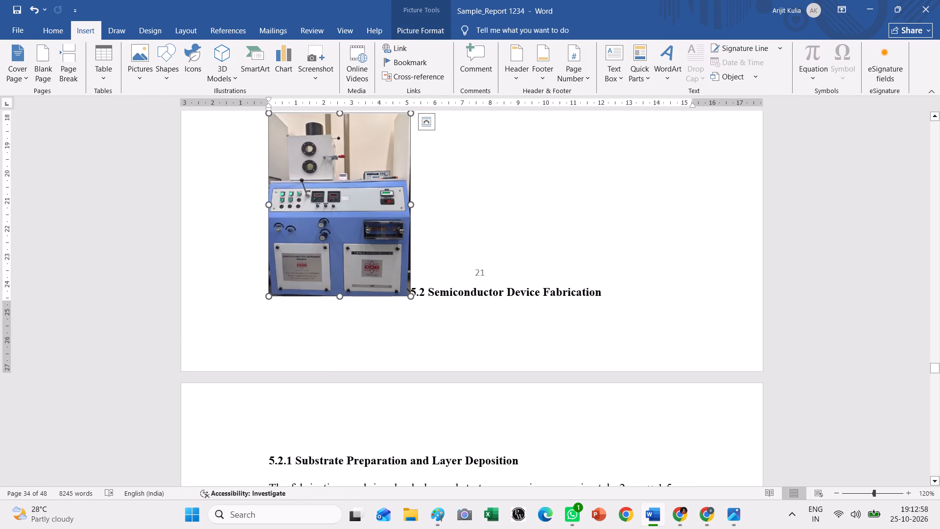
click(415, 289)
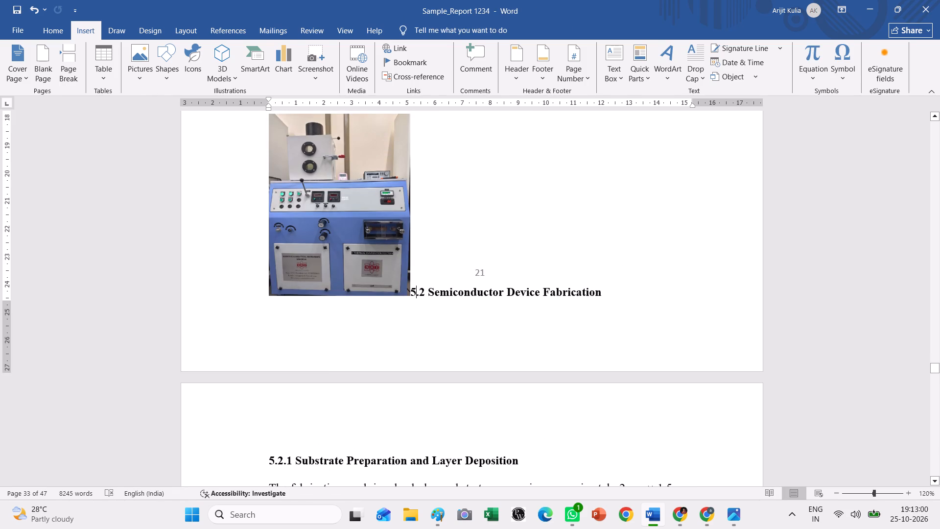
click(411, 291)
key(Return)
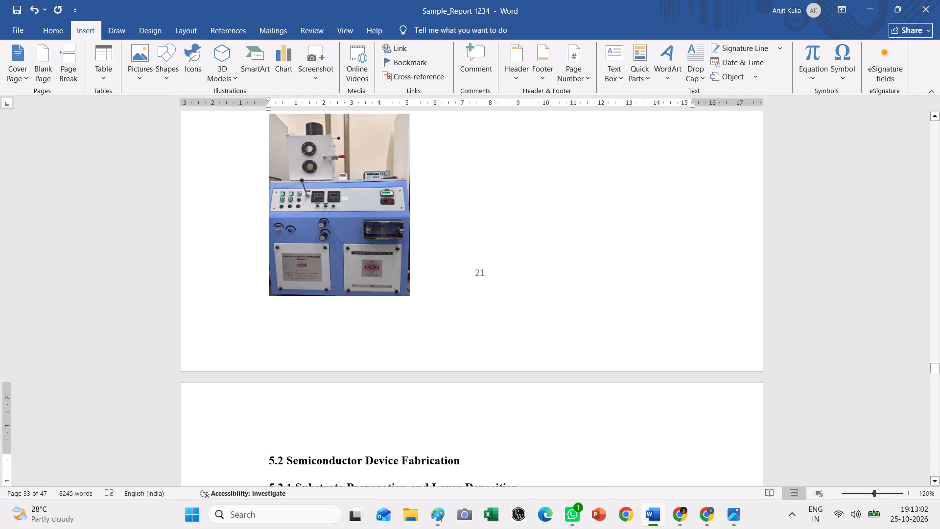
Set the heading "5.2 Semiconductor Device Fabrication" to font size 14.
scroll(434, 305, down, 2)
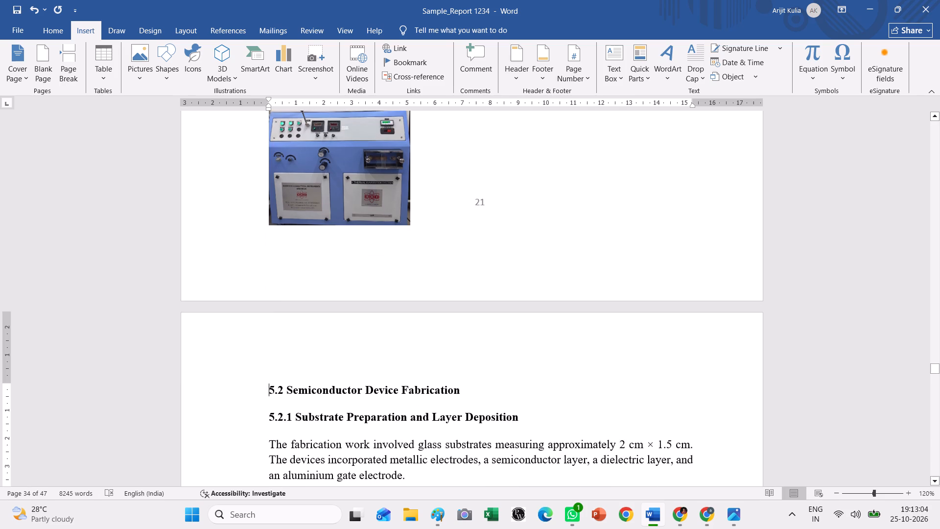
drag(462, 393, 259, 395)
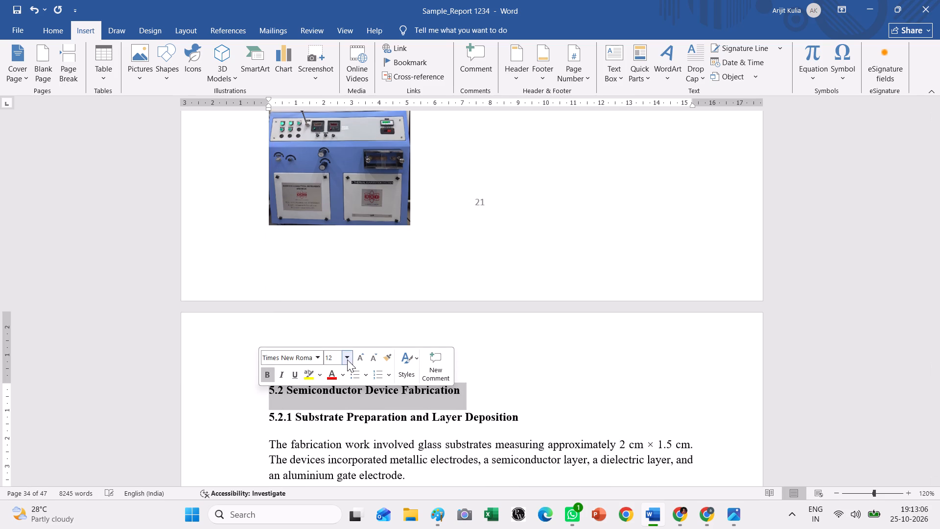
click(347, 360)
click(337, 226)
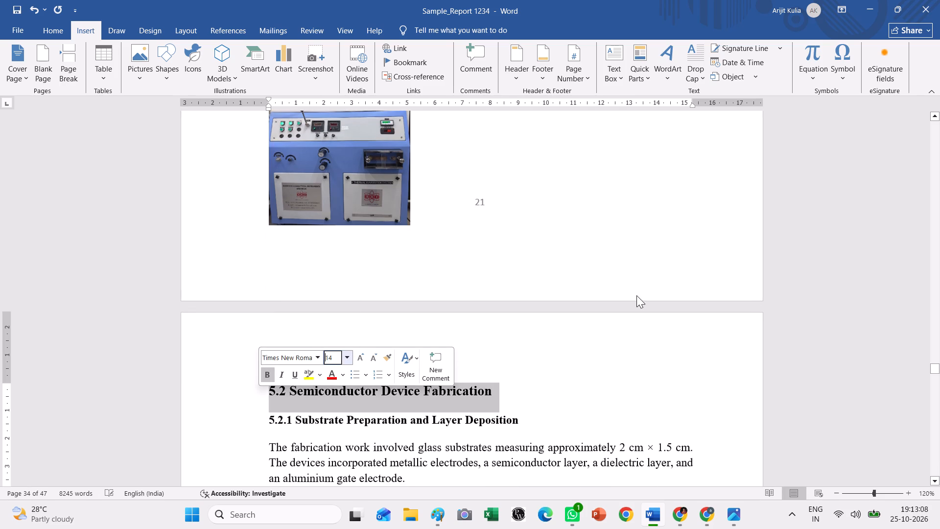
click(775, 323)
click(481, 417)
Delete the equipment photo placed above the 5.2 heading in the report.
scroll(474, 403, up, 6)
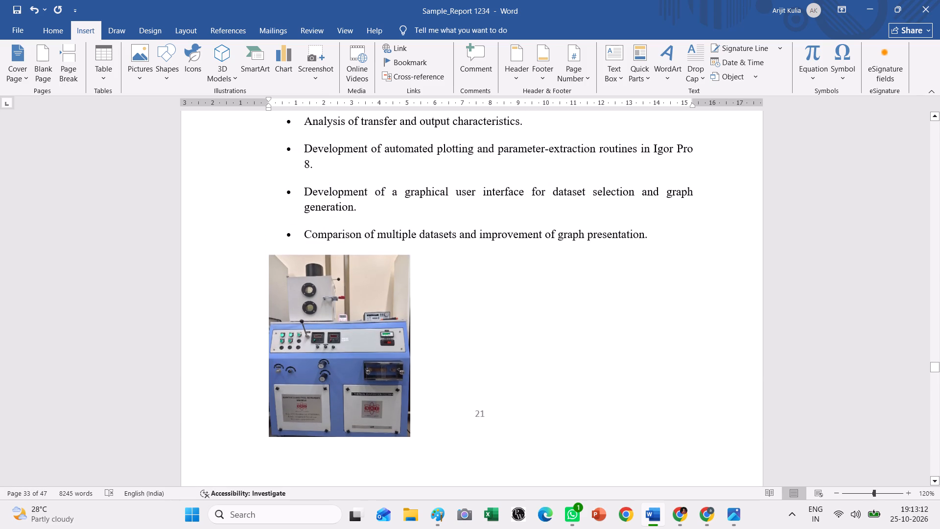
click(354, 347)
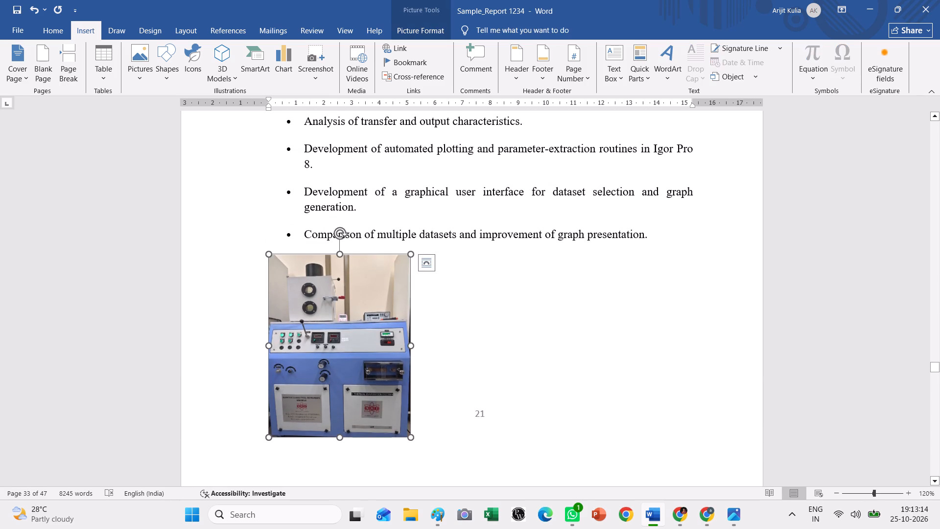
key(Delete)
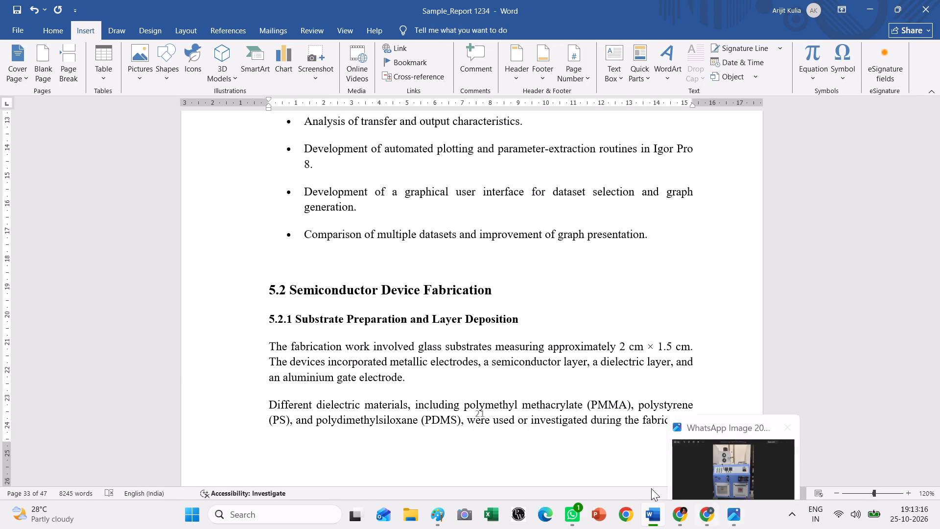
Switch back to Paint and erase the leftover photo strips along the canvas's left and top edges.
click(449, 517)
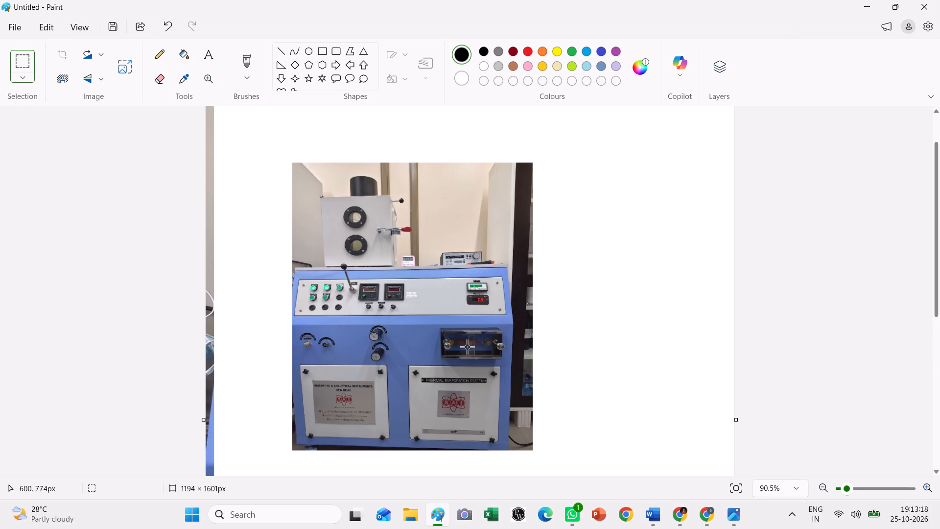
ctrl+scroll(530, 374, down, 3)
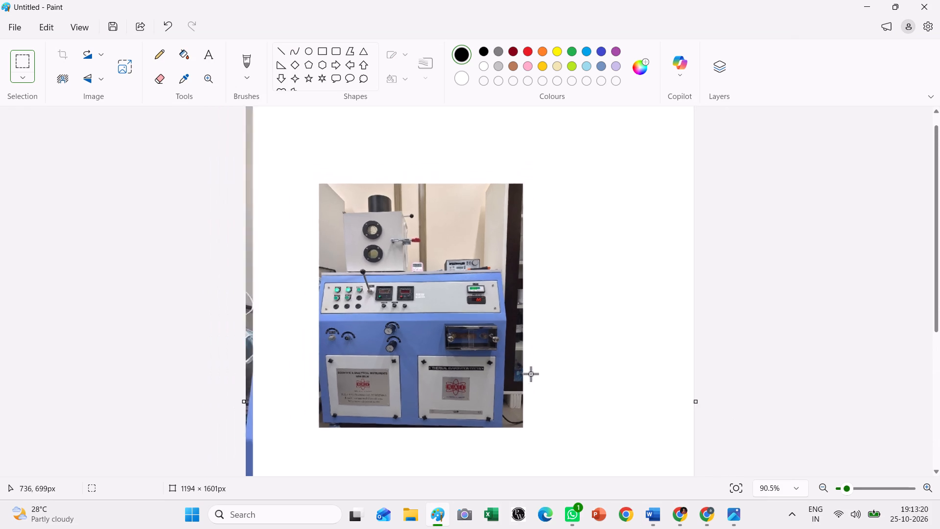
ctrl+scroll(531, 374, down, 7)
click(414, 391)
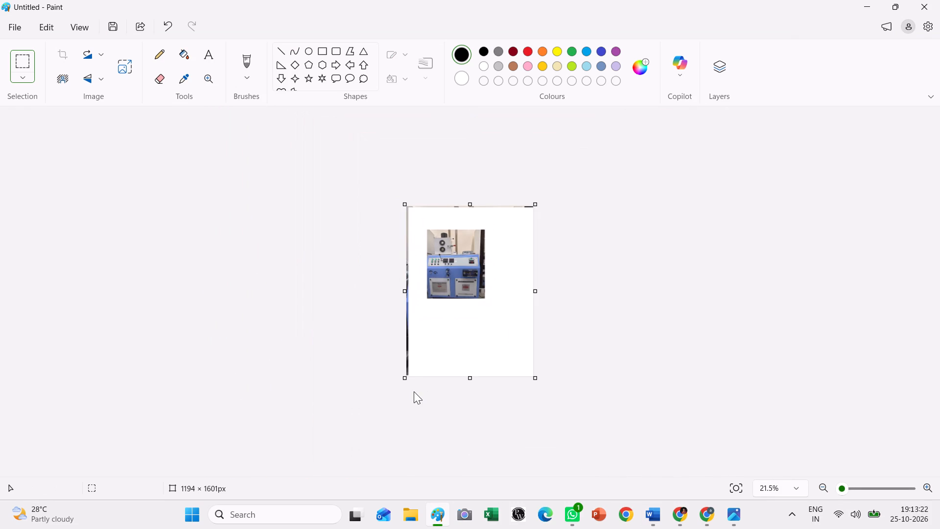
drag(425, 376, 372, 172)
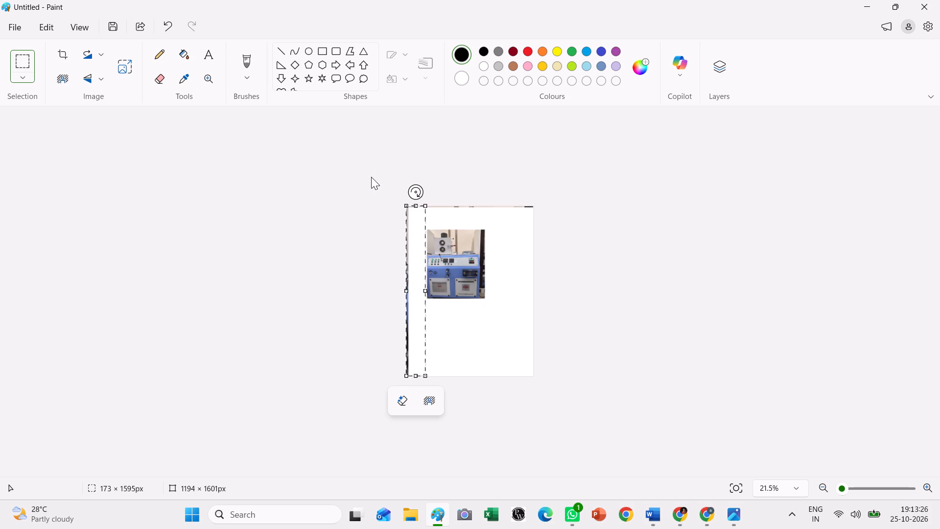
key(Delete)
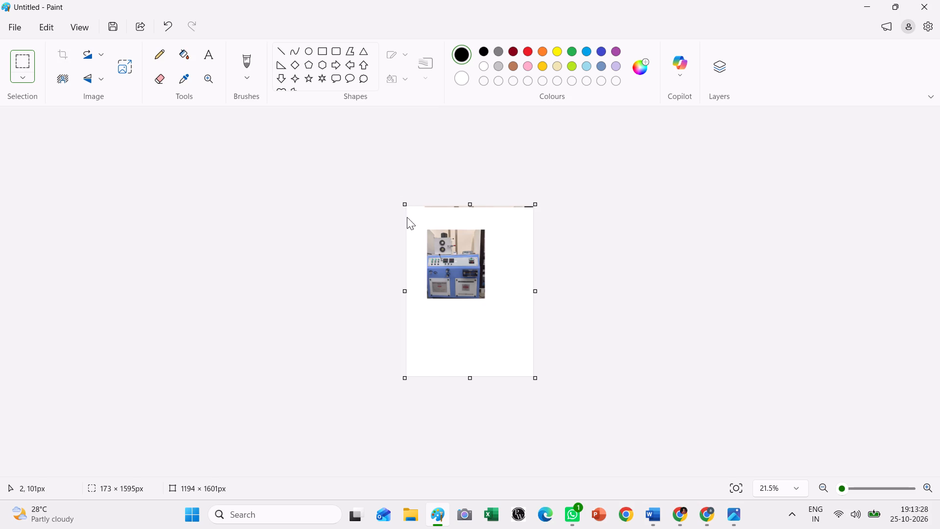
drag(407, 217, 608, 197)
key(Delete)
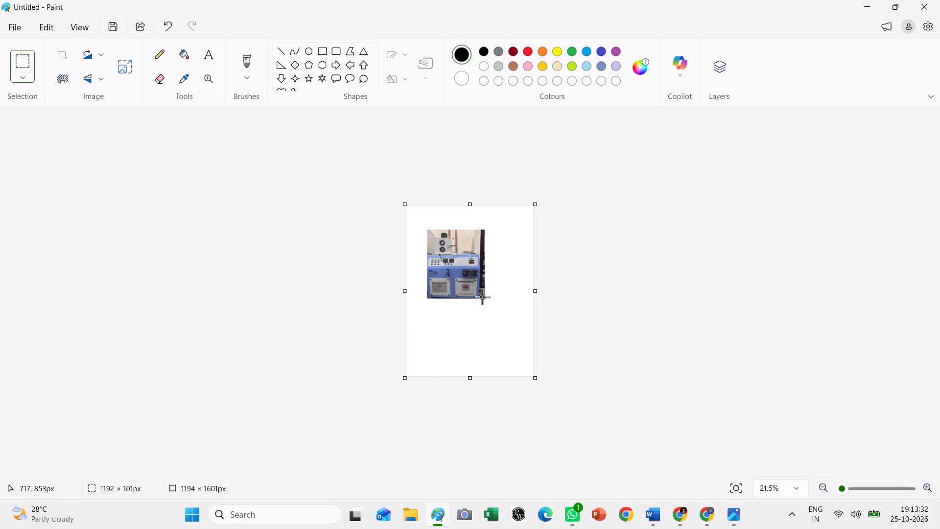
Shrink the equipment photo on the canvas to about 374 × 493 px and move it into the canvas's top-left corner.
drag(482, 298, 434, 233)
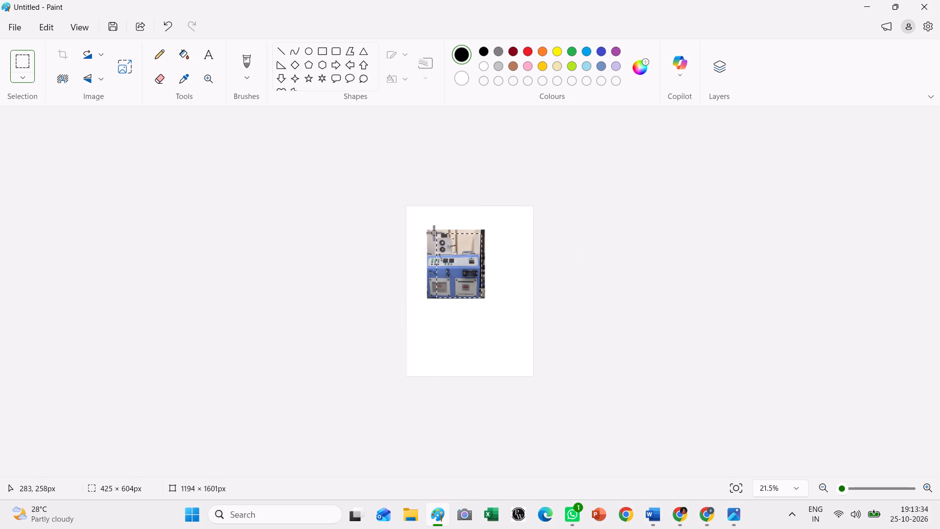
drag(434, 233, 427, 230)
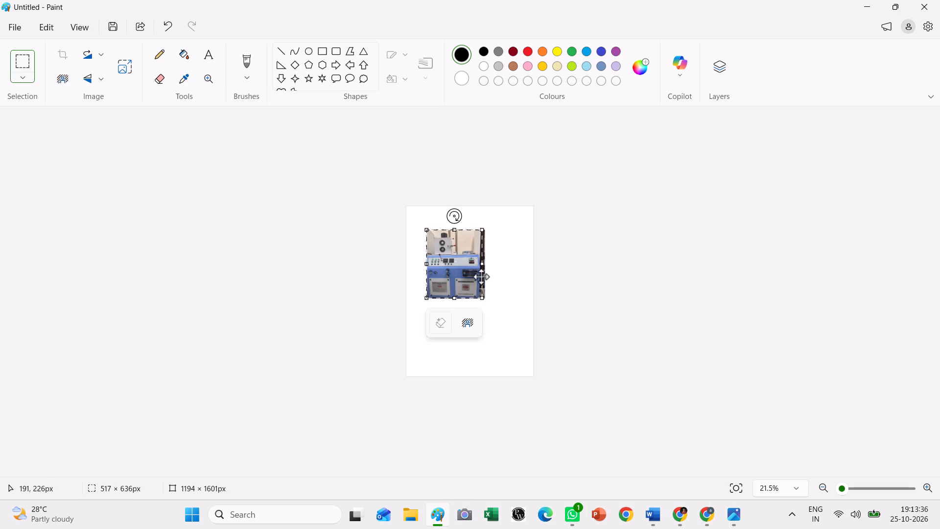
drag(480, 296, 467, 283)
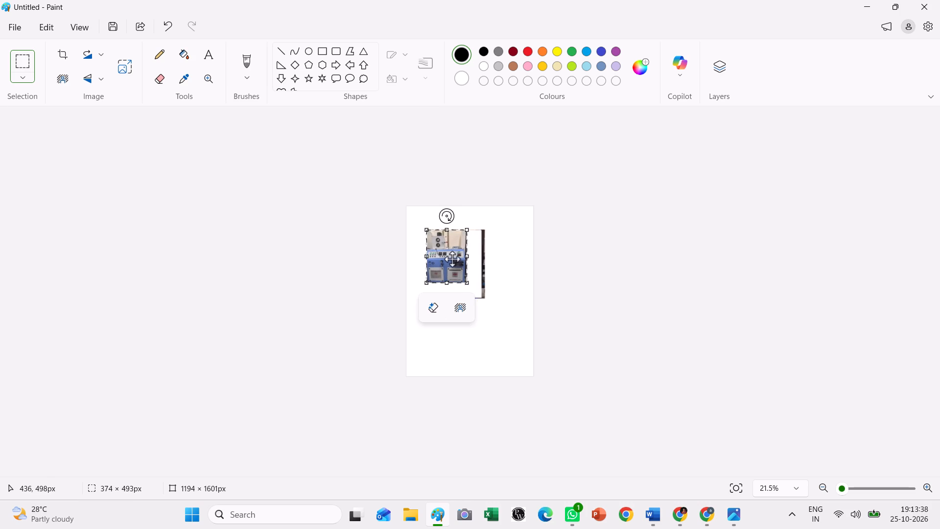
drag(452, 259, 433, 237)
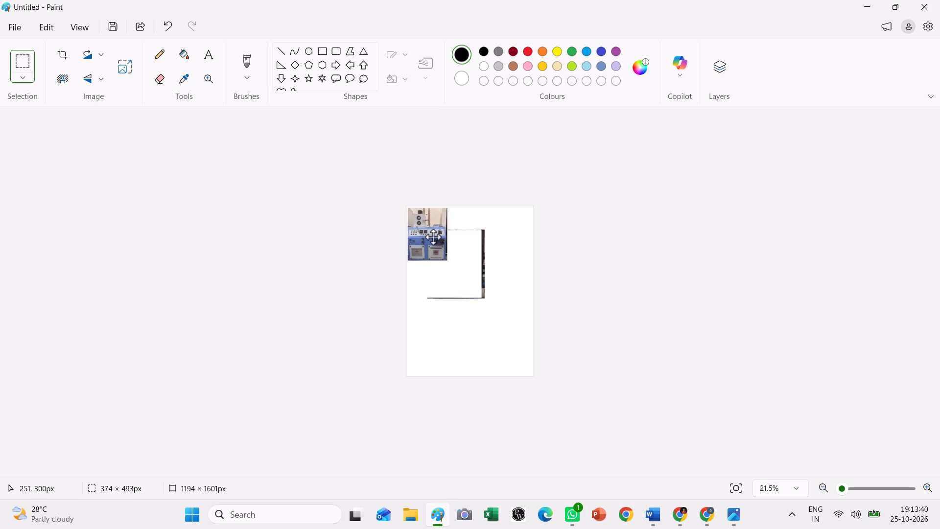
drag(433, 237, 432, 235)
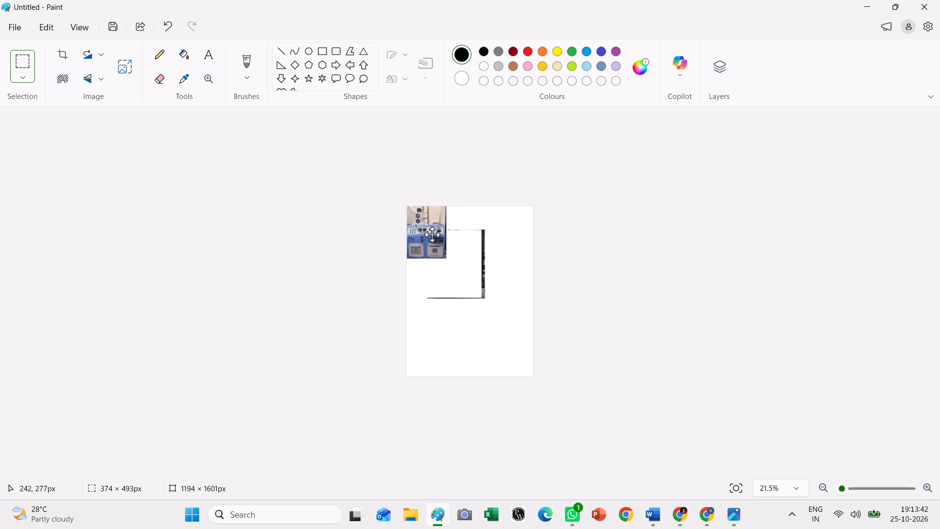
drag(432, 235, 433, 234)
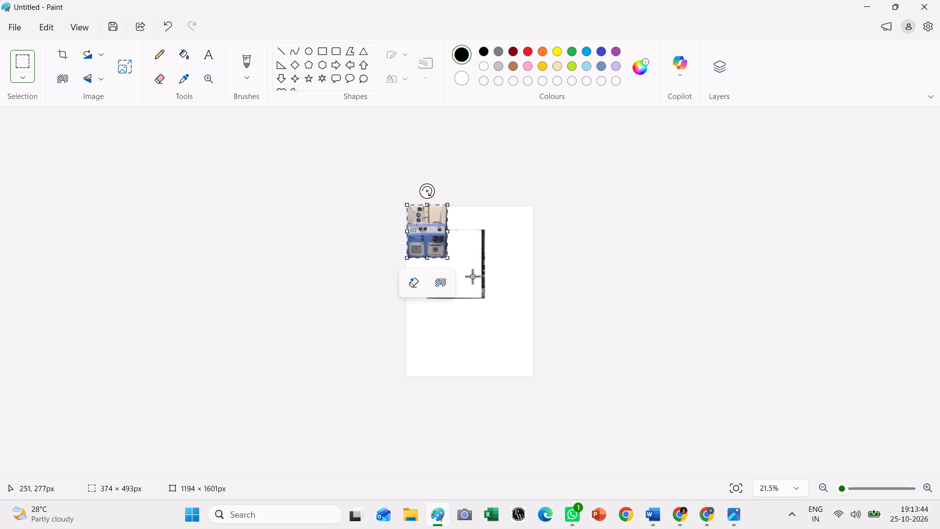
Erase the leftover photo strips remaining to the right of and below the shrunken equipment photo.
click(501, 321)
drag(500, 320, 451, 220)
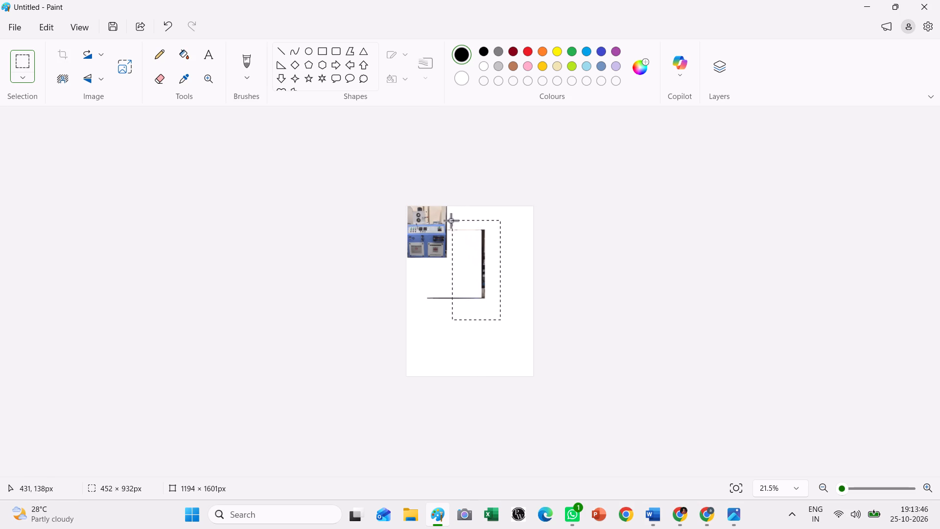
drag(451, 220, 447, 218)
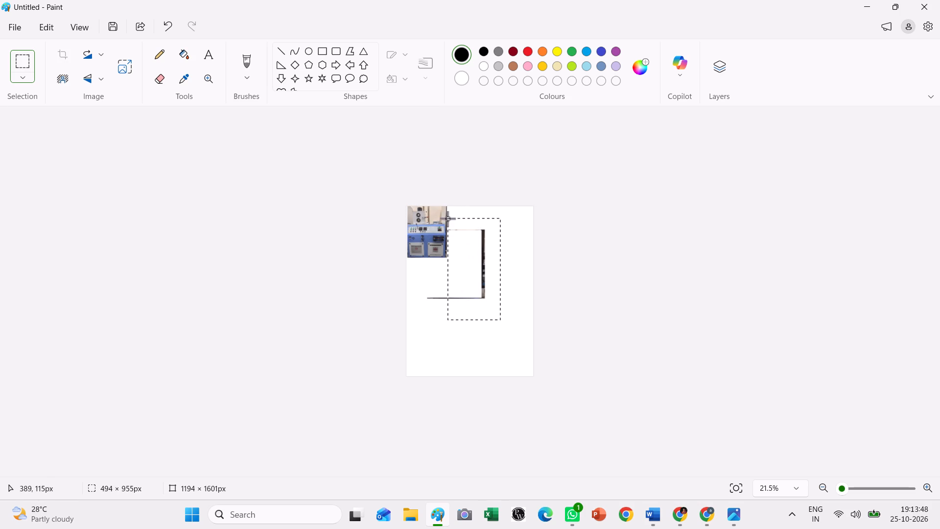
drag(447, 218, 447, 218)
key(Delete)
drag(470, 304, 409, 295)
key(Delete)
Trim the dark strip off the right edge of the equipment photo by deleting narrow selections along it.
ctrl+scroll(468, 255, up, 7)
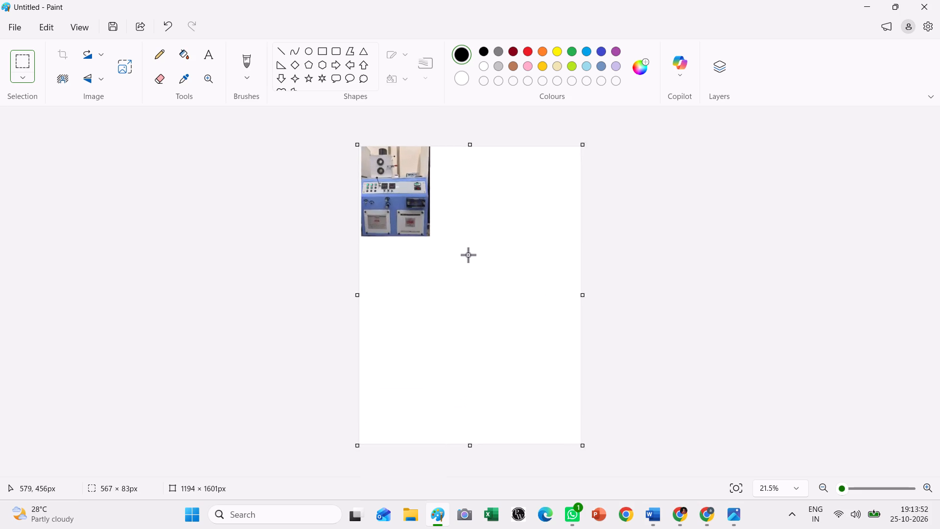
scroll(469, 255, up, 3)
scroll(469, 255, down, 3)
scroll(469, 255, up, 4)
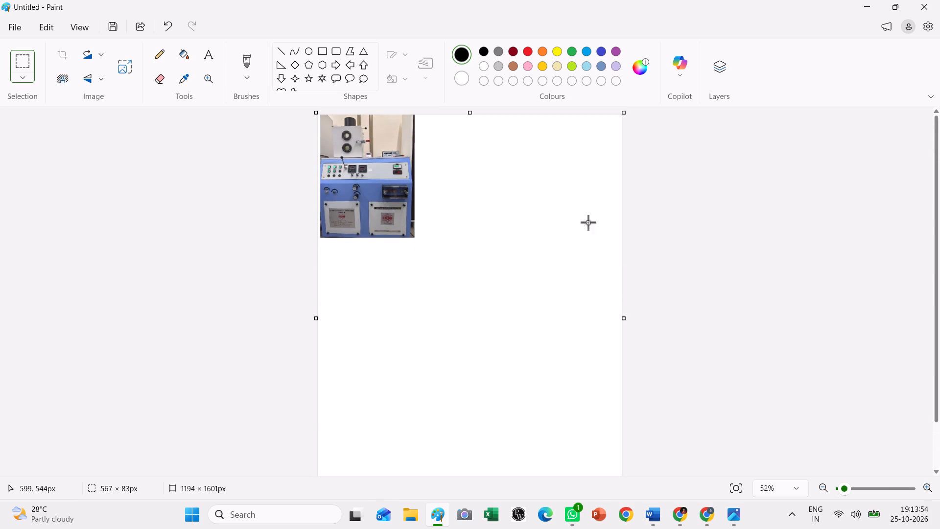
click(781, 201)
click(779, 206)
drag(430, 236, 414, 103)
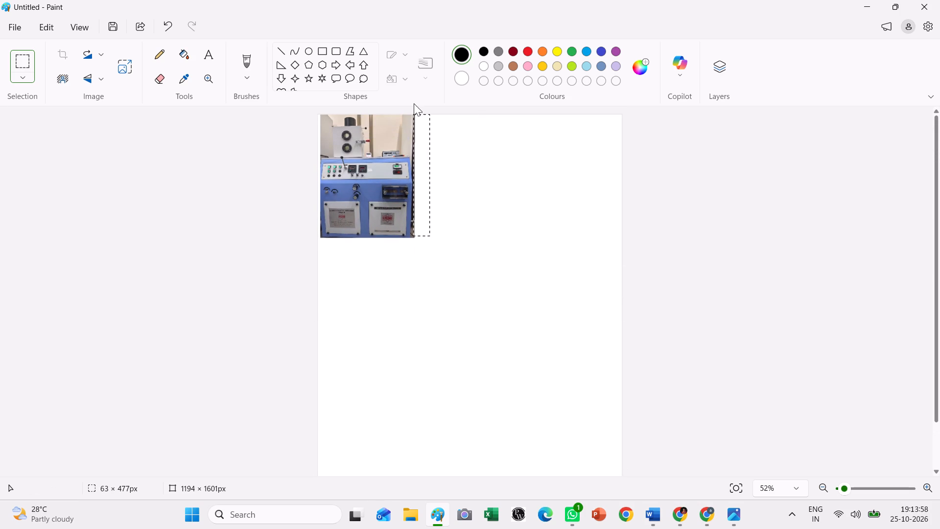
key(Delete)
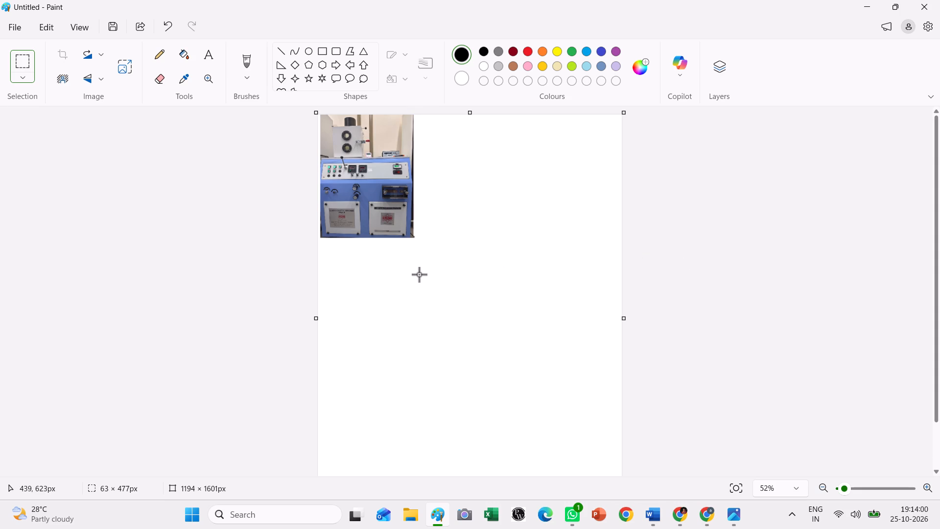
drag(419, 272, 415, 87)
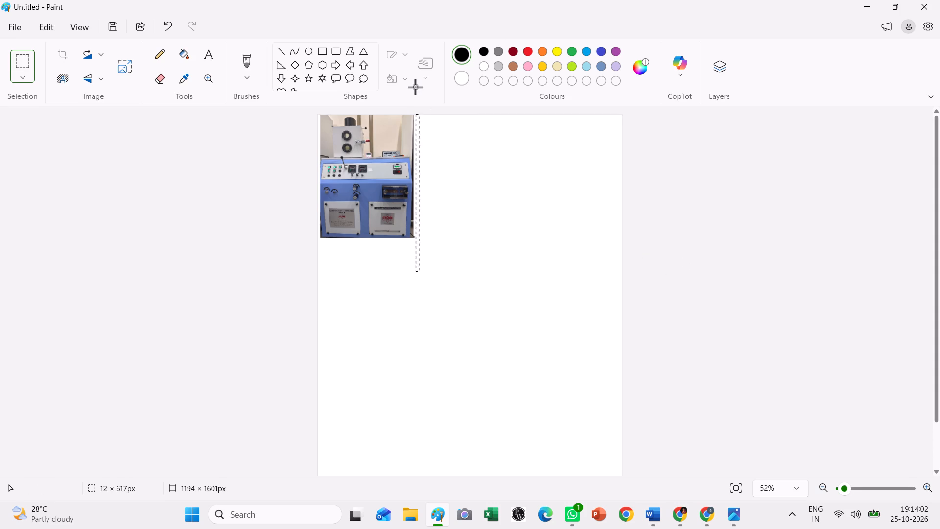
drag(415, 87, 413, 86)
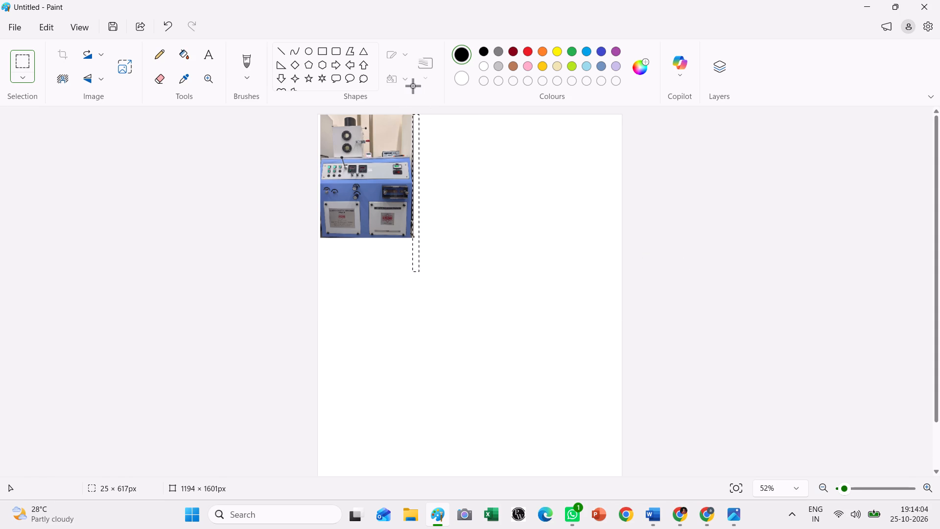
drag(413, 86, 414, 86)
key(Delete)
click(724, 228)
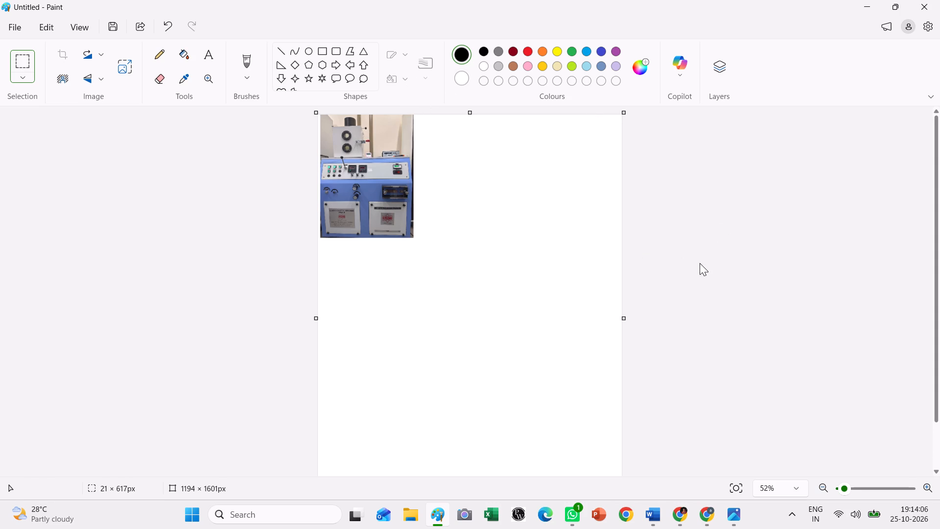
scroll(695, 267, up, 2)
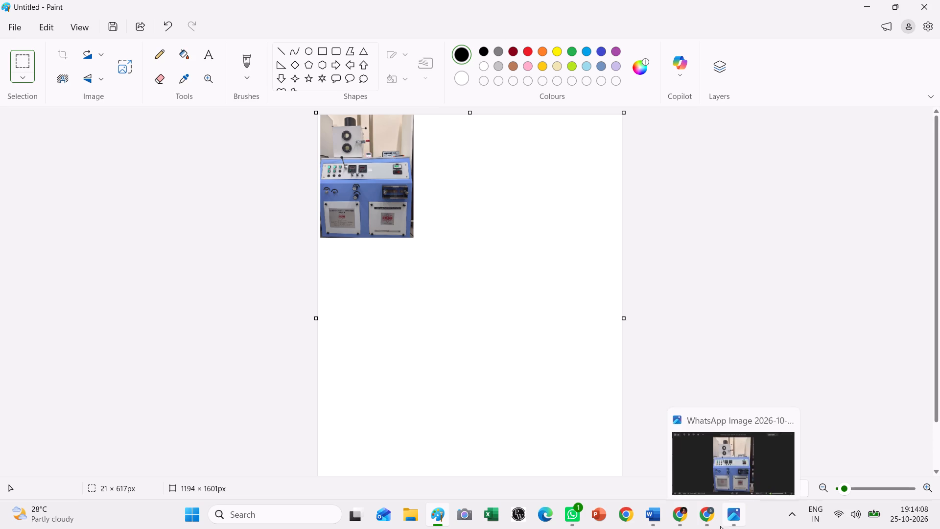
Switch to Chrome and copy the GS Inert glovebox picture from the "glove box" image search.
click(710, 523)
scroll(638, 310, down, 3)
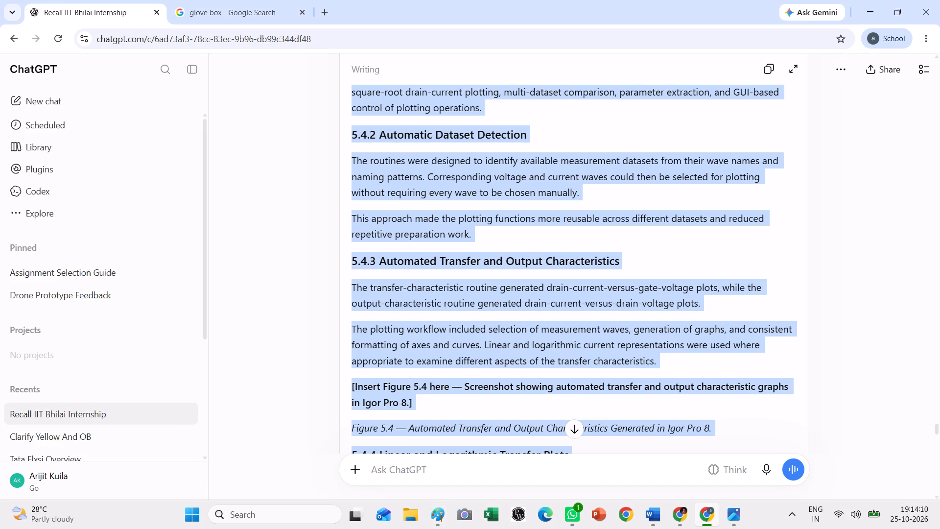
scroll(639, 311, down, 2)
click(865, 318)
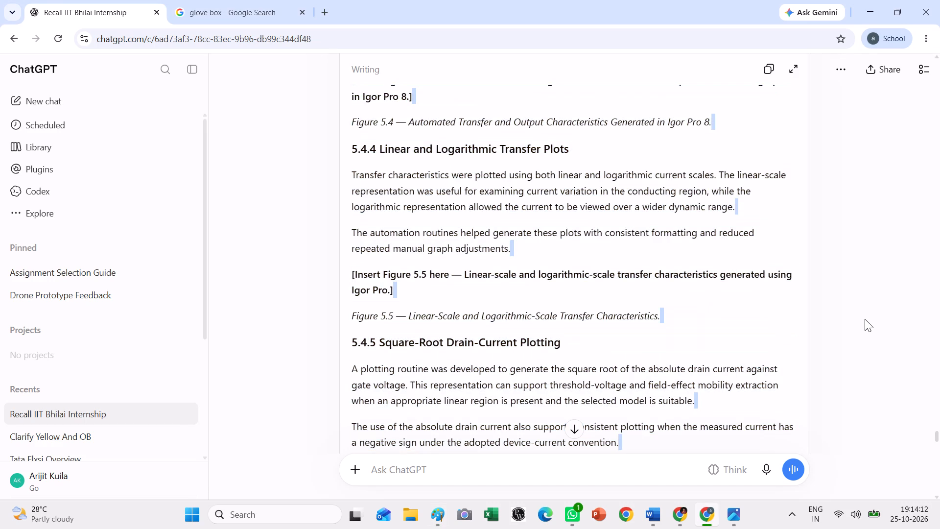
click(286, 7)
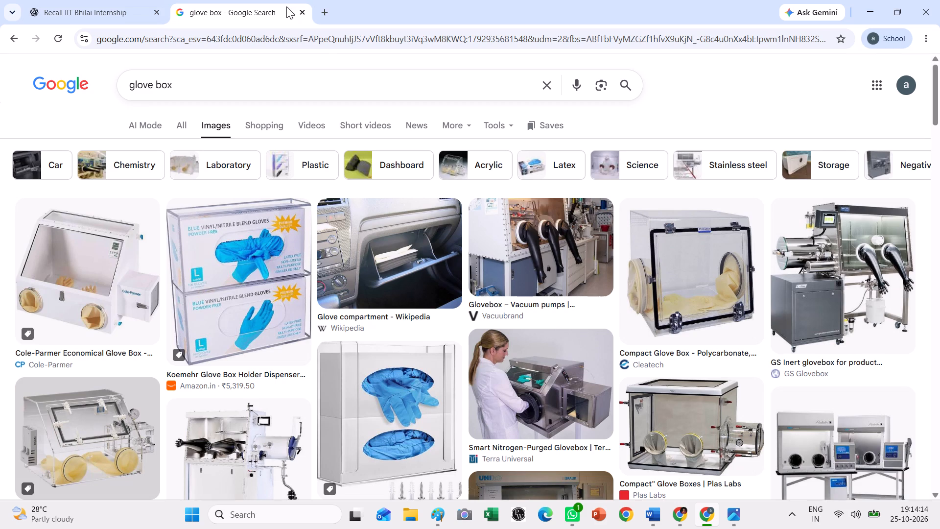
click(807, 280)
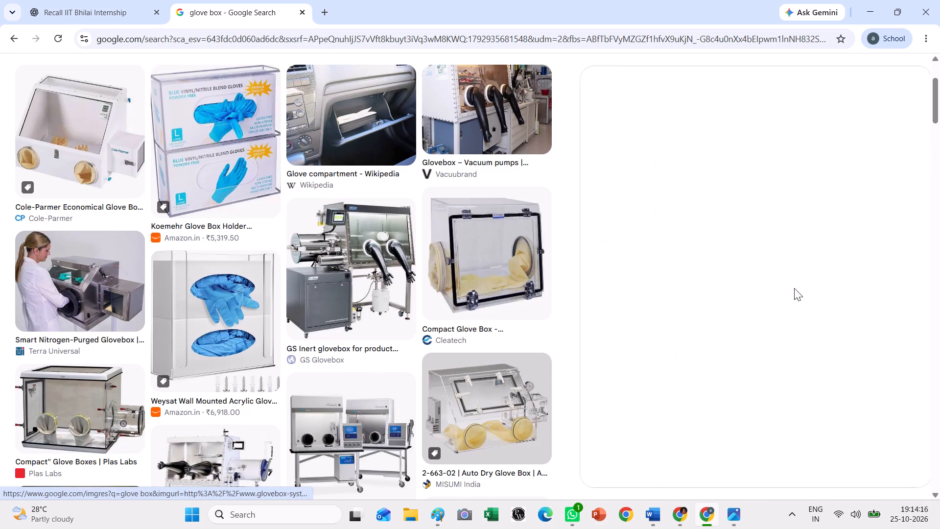
right_click(714, 265)
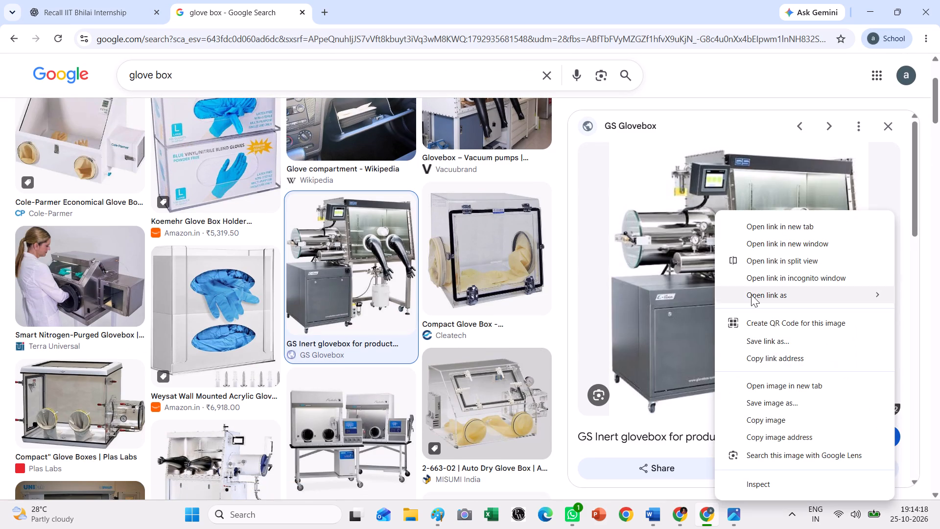
click(764, 421)
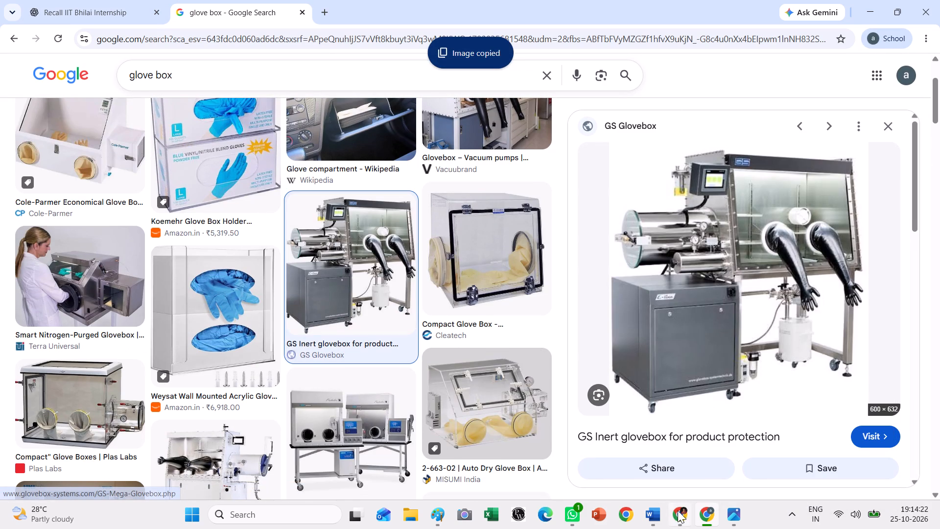
Return to Paint, paste the copied glovebox picture and place it directly to the right of the equipment photo.
click(646, 521)
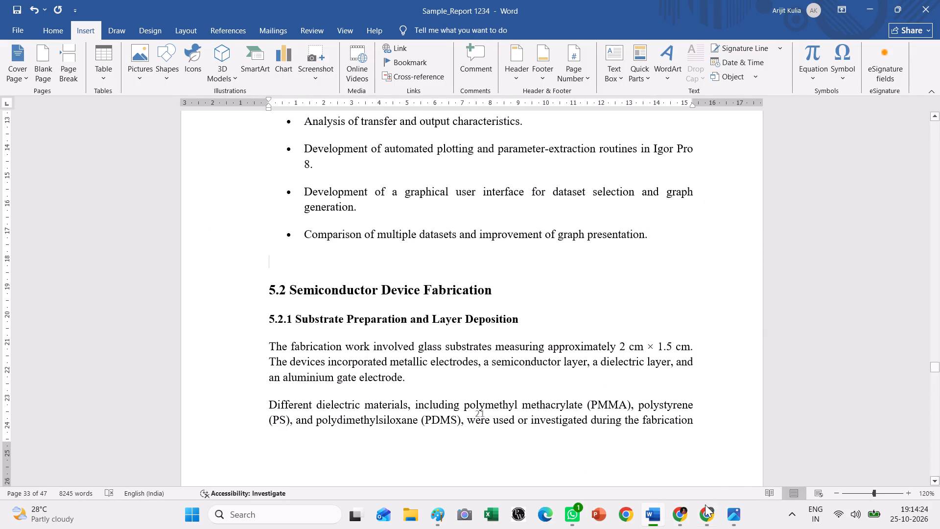
click(709, 516)
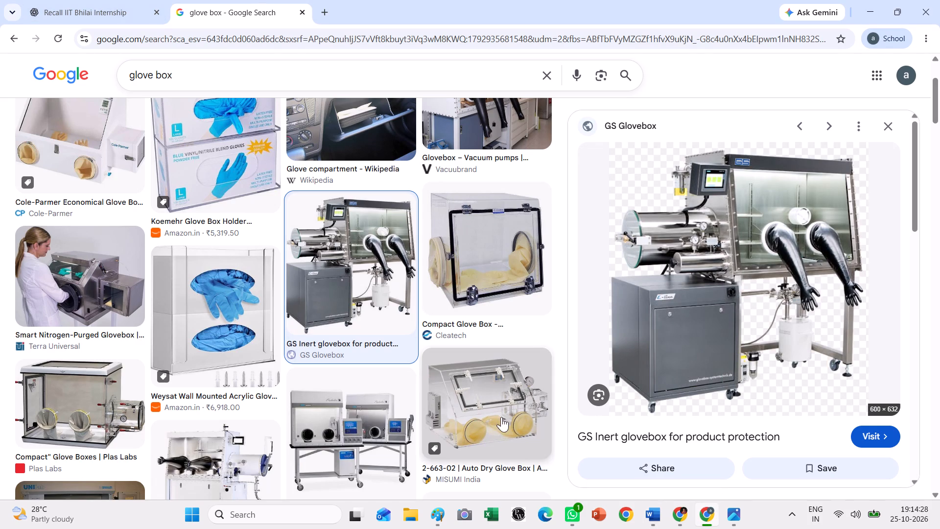
click(429, 507)
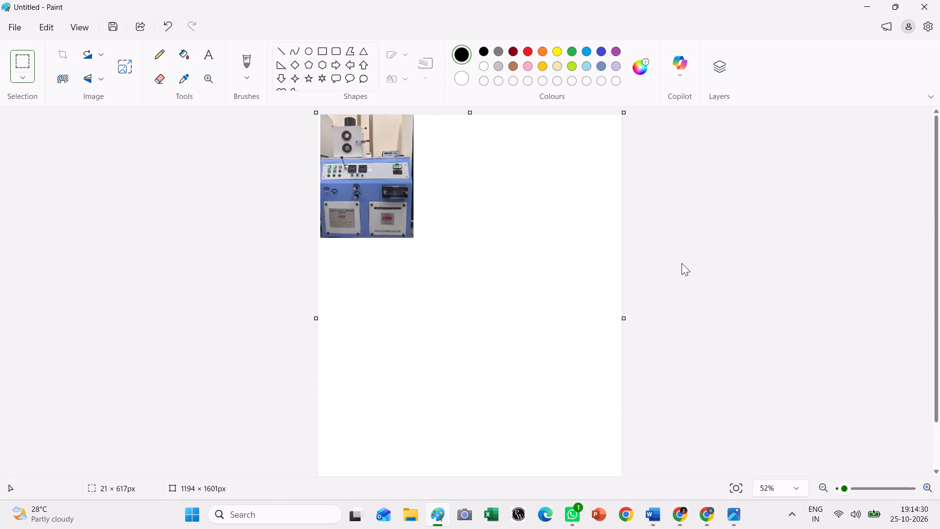
key(ctrl+v)
drag(400, 188, 489, 186)
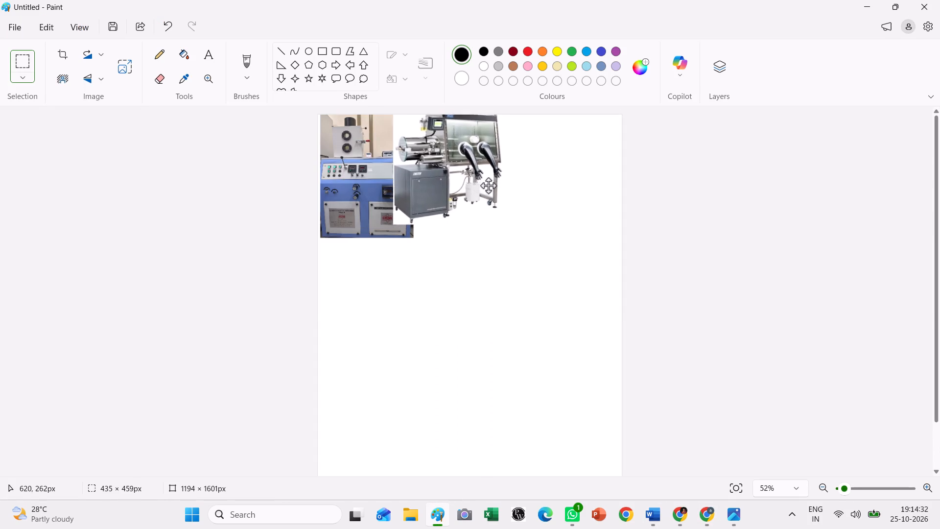
drag(489, 186, 496, 189)
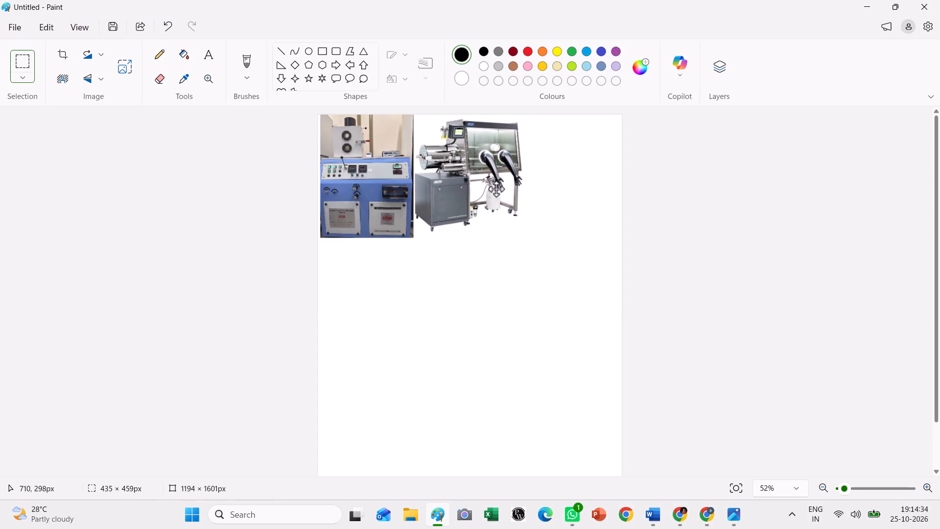
drag(496, 189, 498, 190)
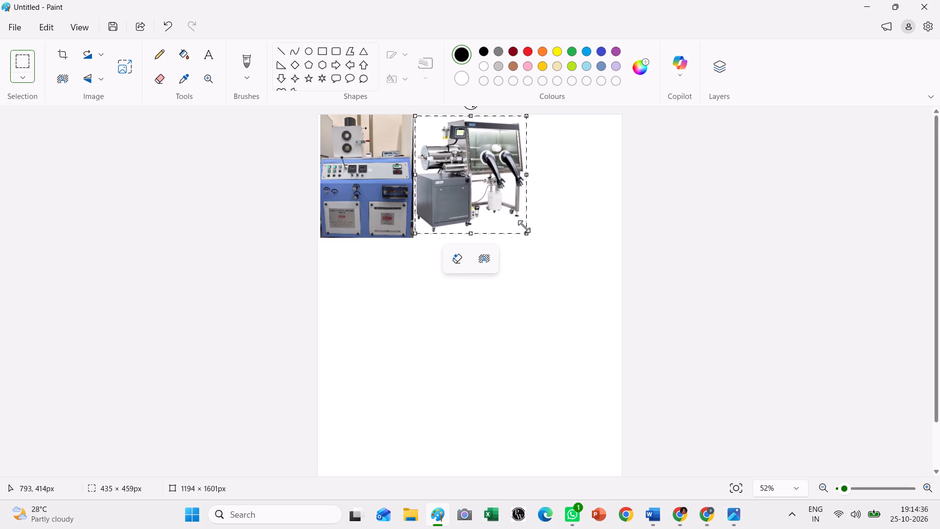
Resize the glovebox picture to about 408 × 474 px so its bottom lines up with the equipment photo.
drag(525, 233, 519, 235)
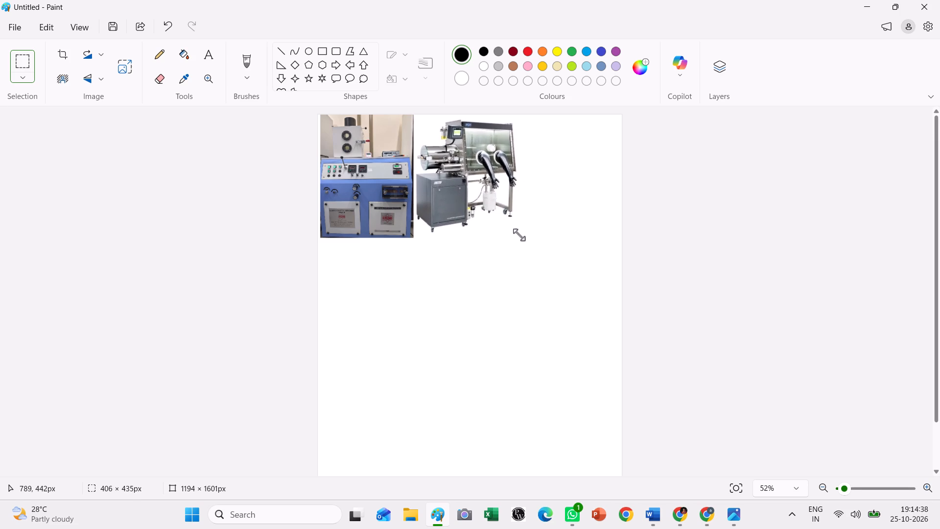
drag(519, 235, 519, 237)
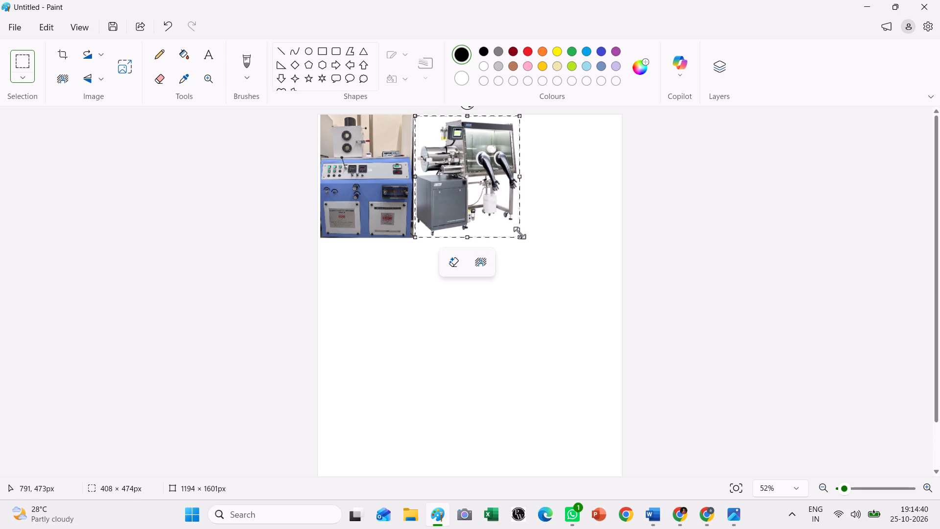
scroll(519, 232, up, 2)
click(726, 189)
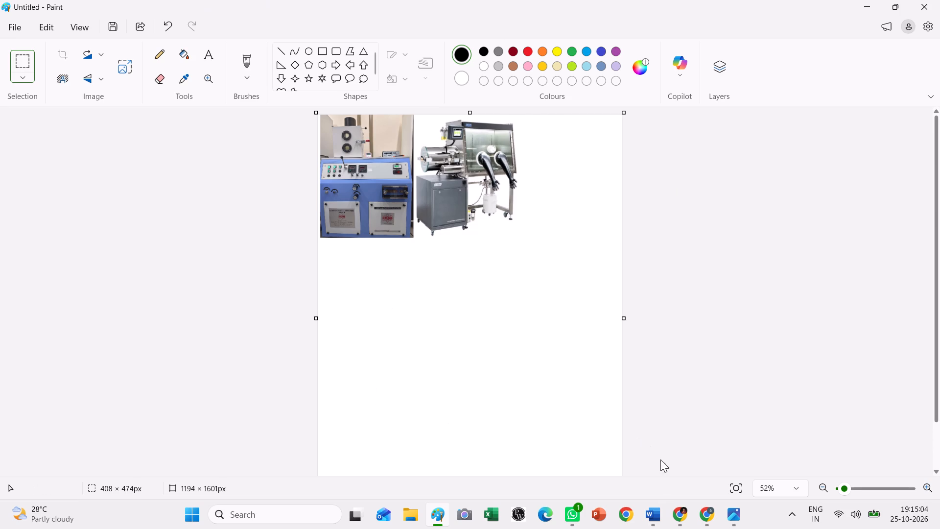
Switch to Word and review section 5.2 of the report, including the Figure 5.2 placeholder and its caption.
click(657, 510)
scroll(570, 304, down, 1)
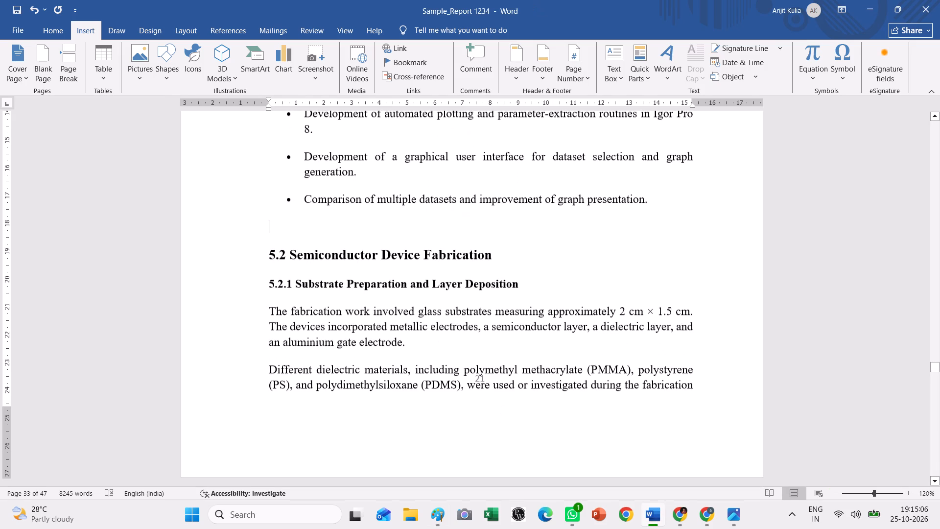
scroll(570, 304, down, 10)
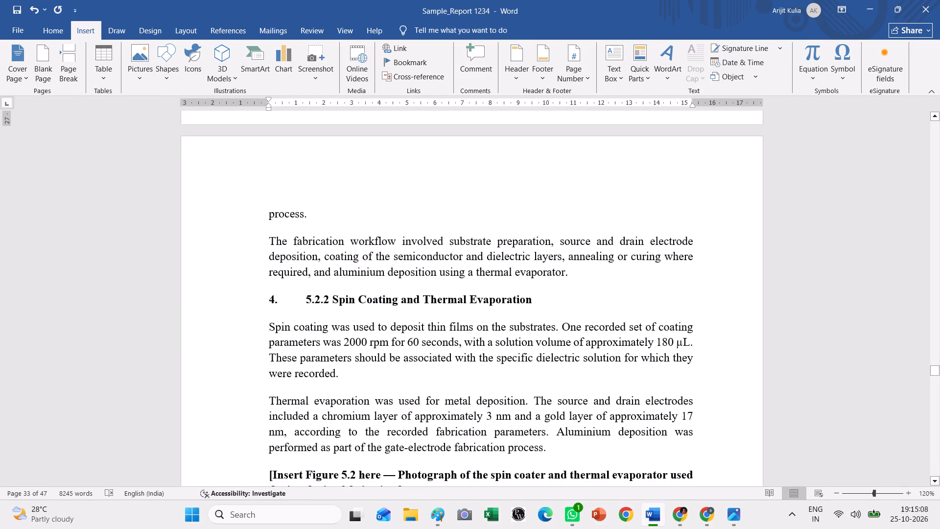
scroll(570, 308, down, 3)
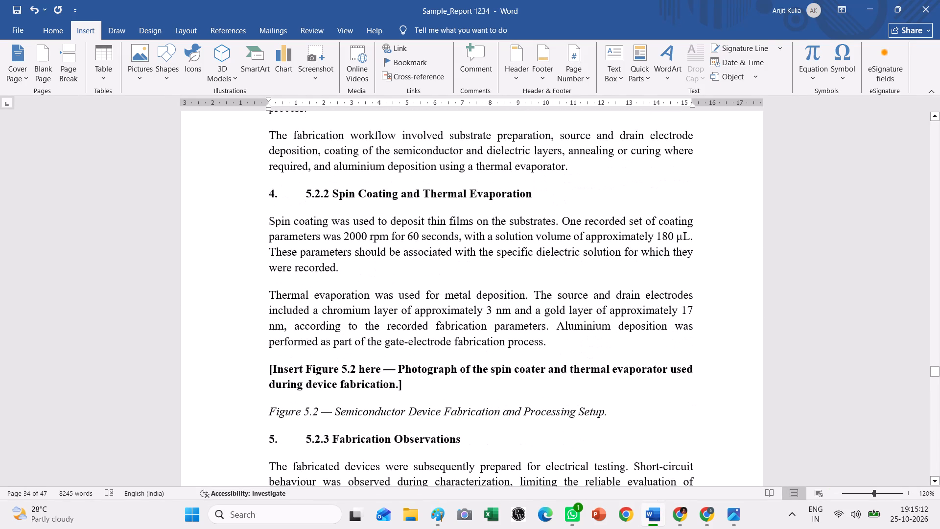
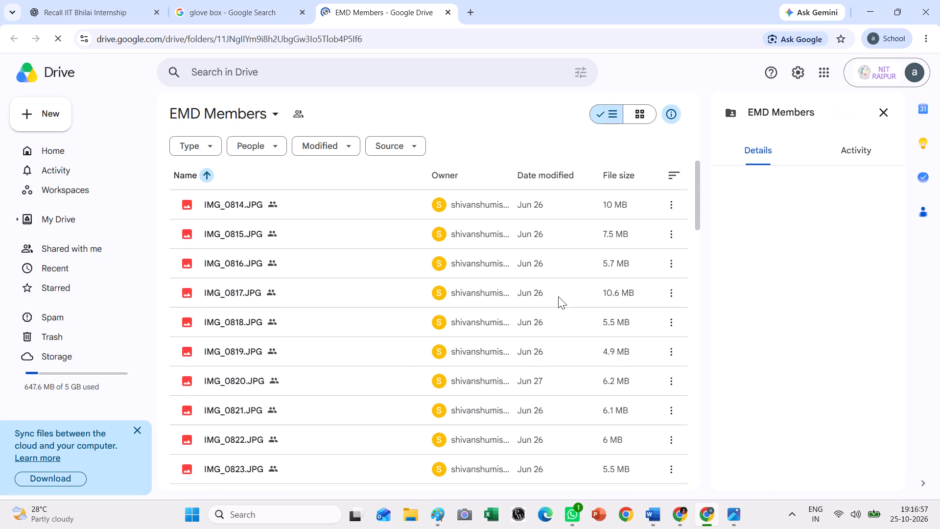
Look through the photos in the EMD Members Drive folder and select IMG_0863.JPG.
scroll(559, 294, down, 15)
scroll(695, 372, down, 2)
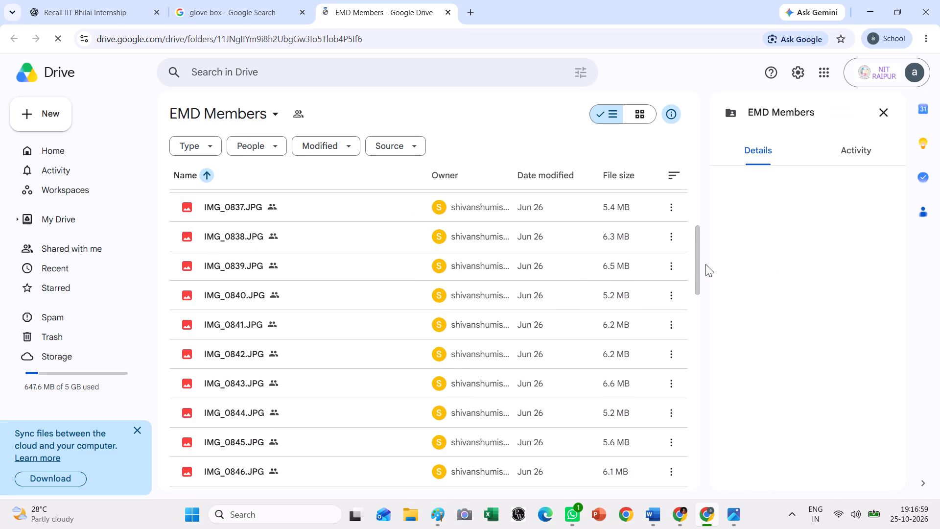
scroll(705, 264, down, 14)
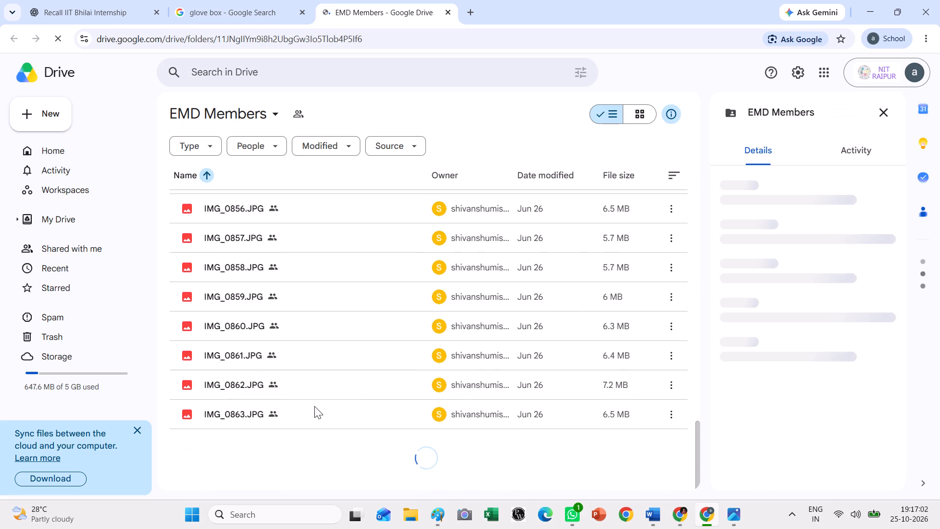
click(279, 410)
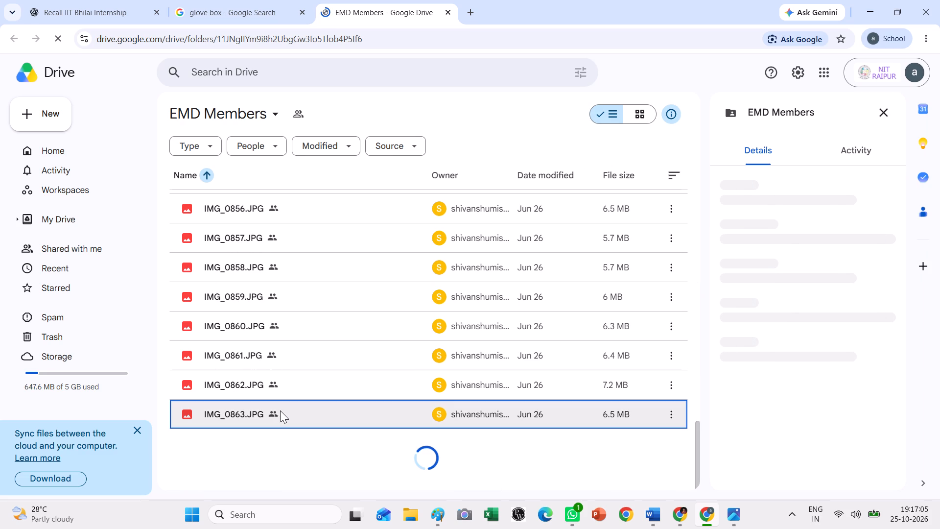
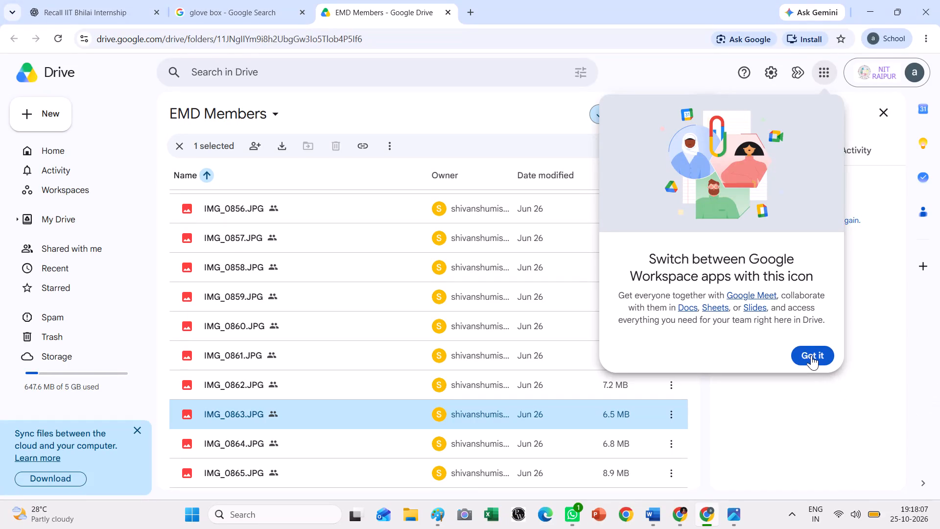
Look through more photos in the EMD Members folder for lab equipment, previewing IMG_0865, IMG_0864, IMG_0912 and IMG_0911.
click(811, 355)
scroll(306, 377, down, 9)
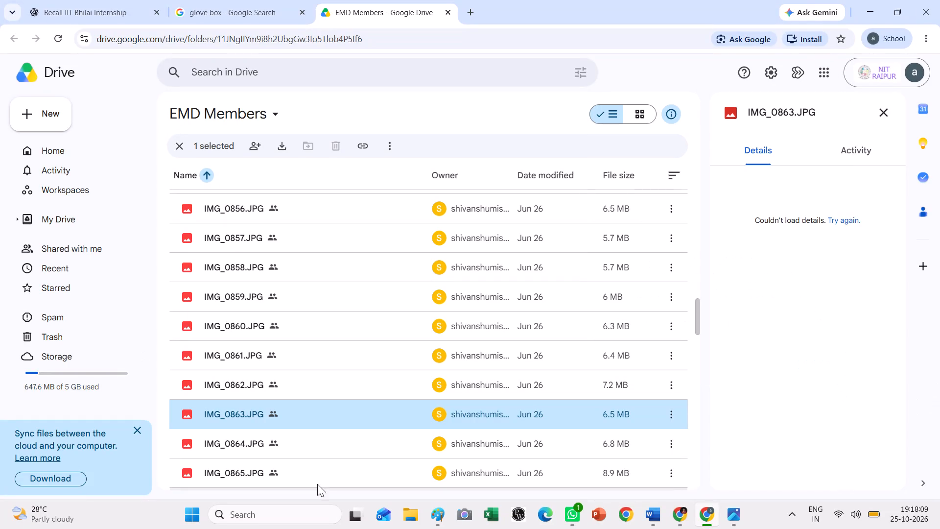
click(316, 466)
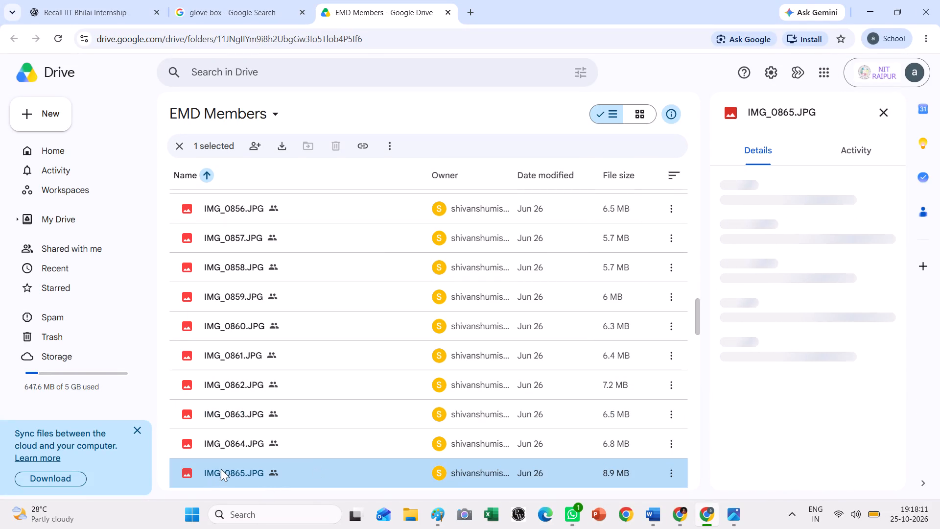
click(224, 471)
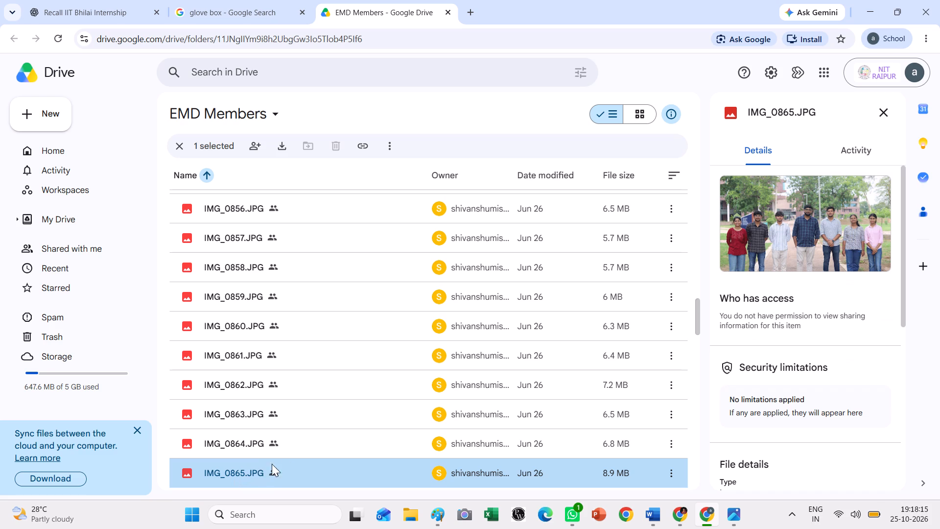
click(258, 438)
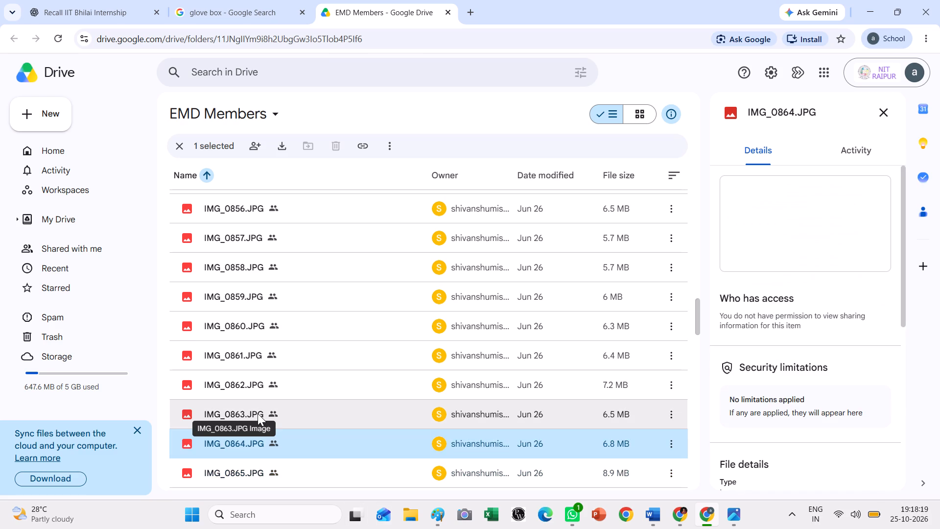
scroll(278, 402, up, 4)
scroll(279, 402, down, 7)
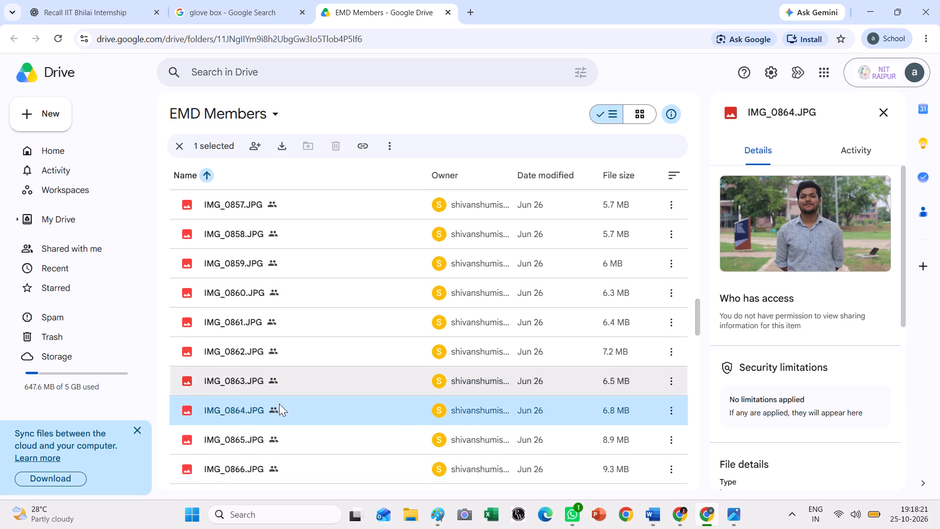
scroll(279, 404, down, 20)
scroll(279, 404, down, 8)
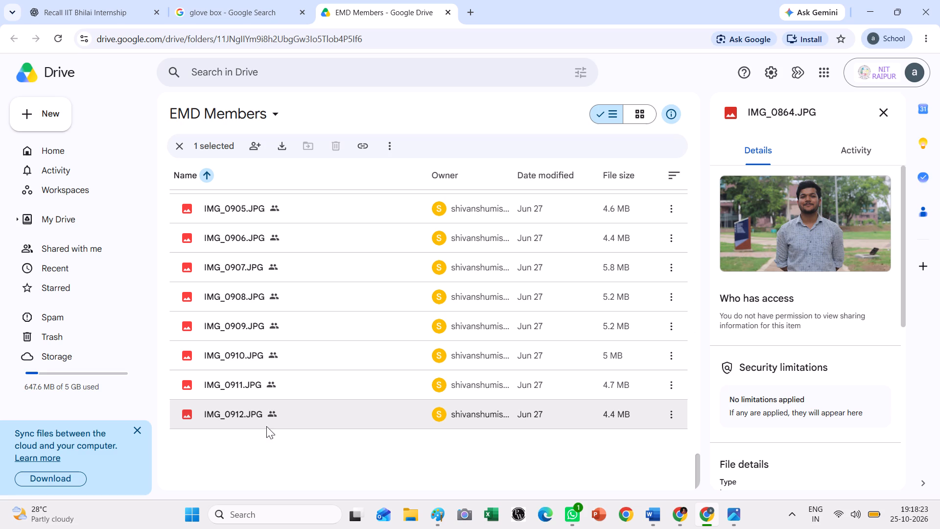
click(260, 420)
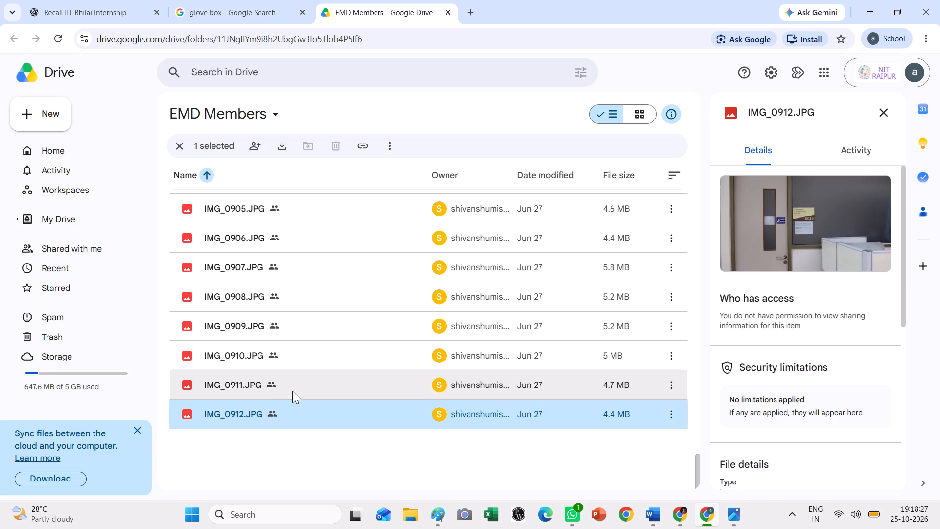
click(287, 387)
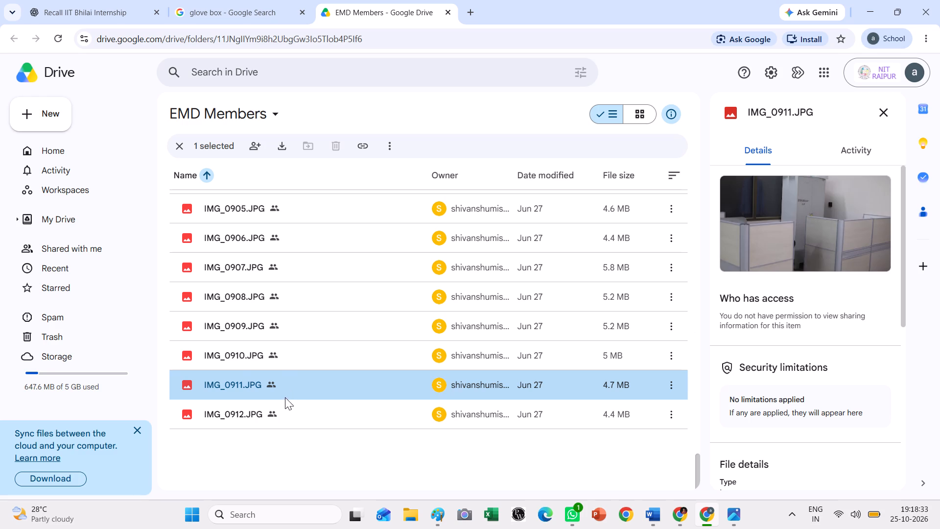
Open IMG_0910.JPG at full view and capture a screen snip of the whole photo.
click(272, 350)
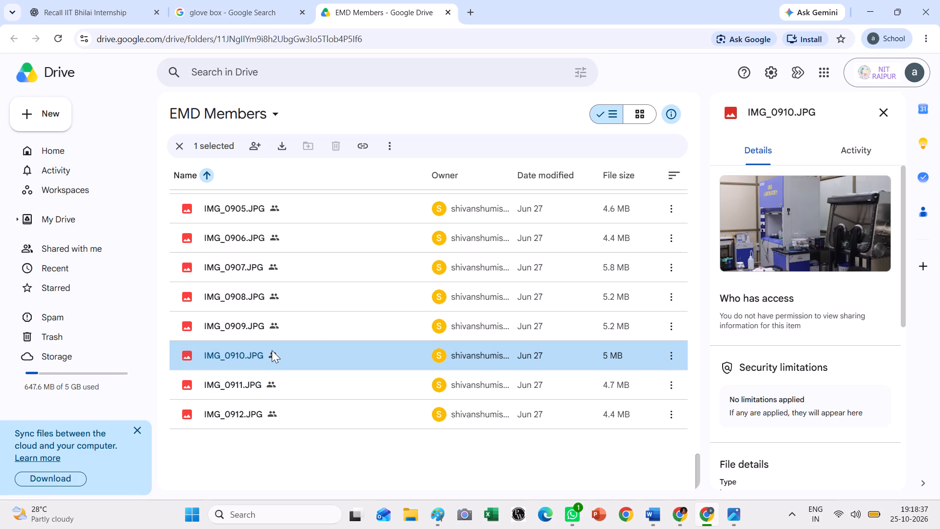
click(837, 236)
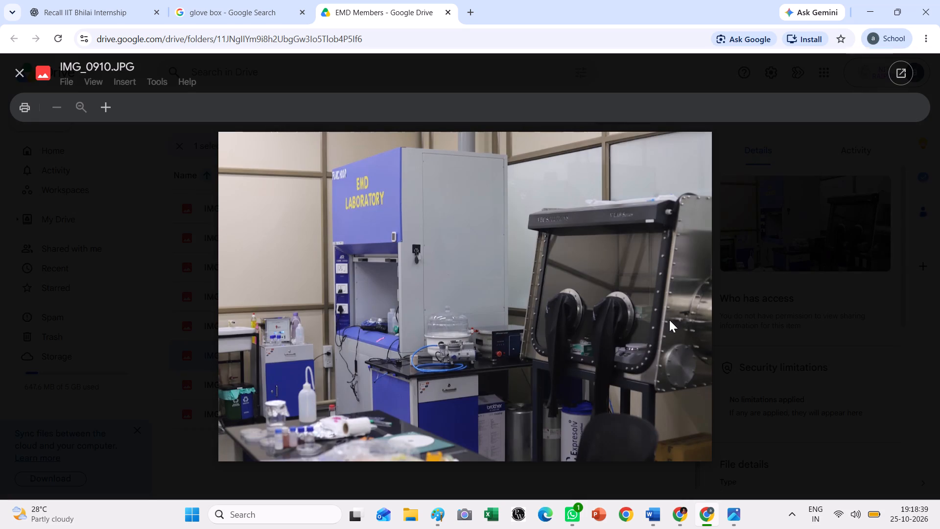
key(Print)
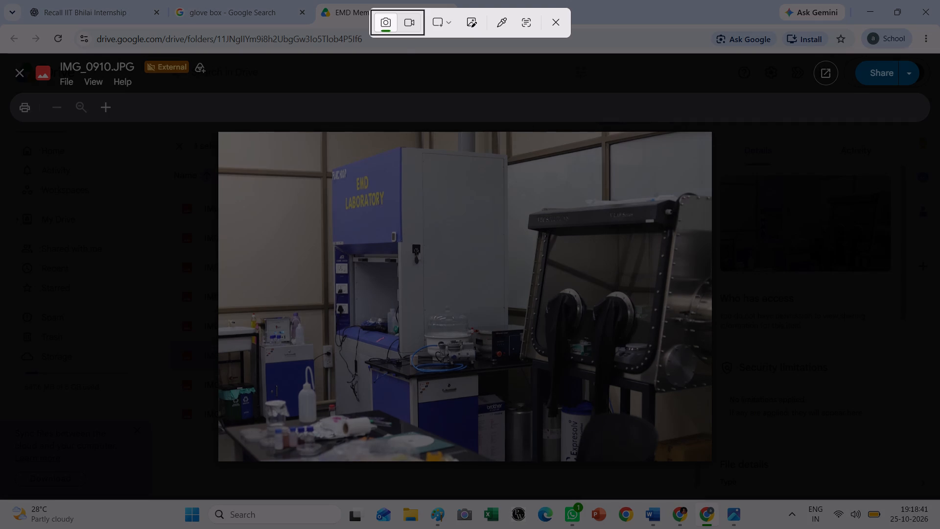
drag(219, 133, 705, 459)
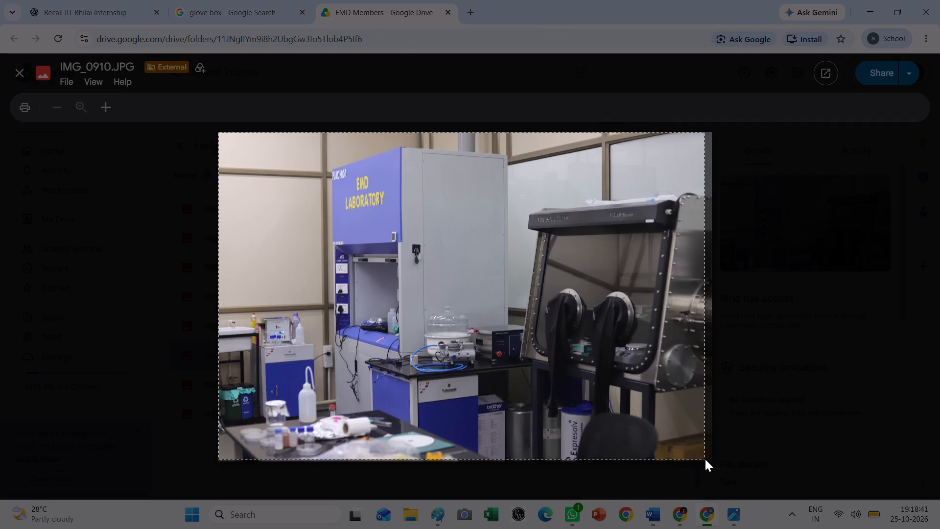
drag(705, 459, 710, 460)
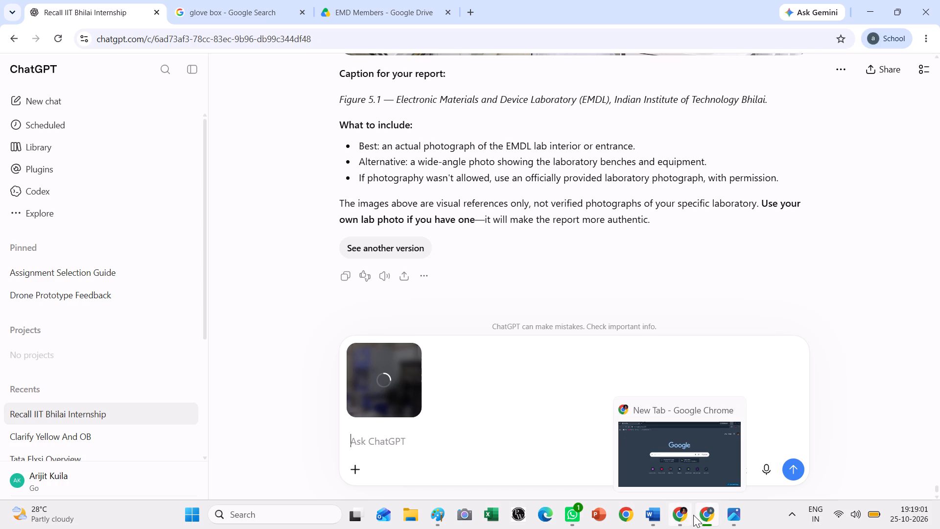
Return to the EMD Members folder and examine the lab photos IMG_0909.JPG, at full view, and IMG_0908.JPG.
click(386, 0)
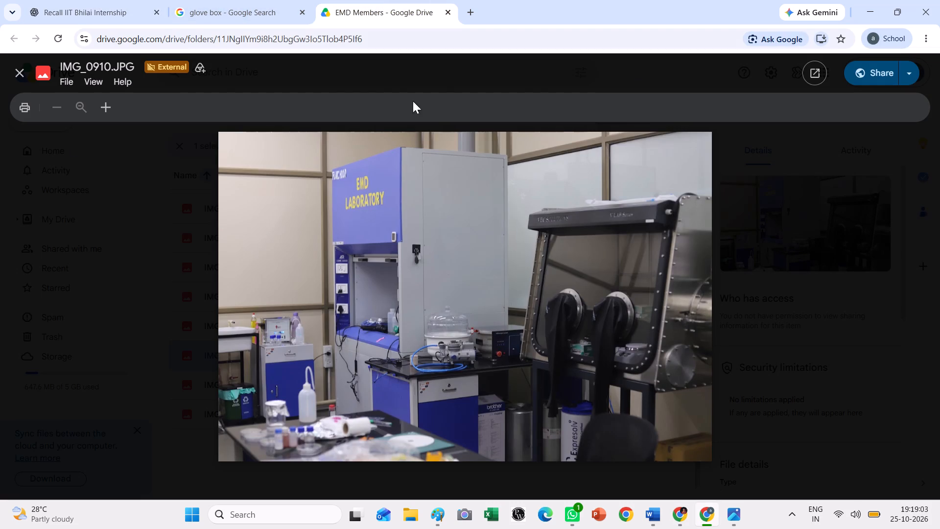
click(18, 71)
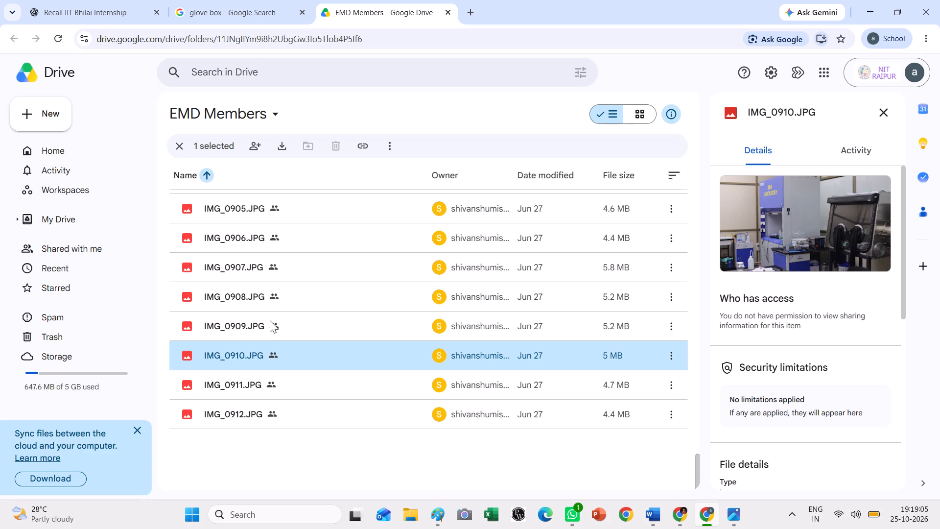
click(210, 329)
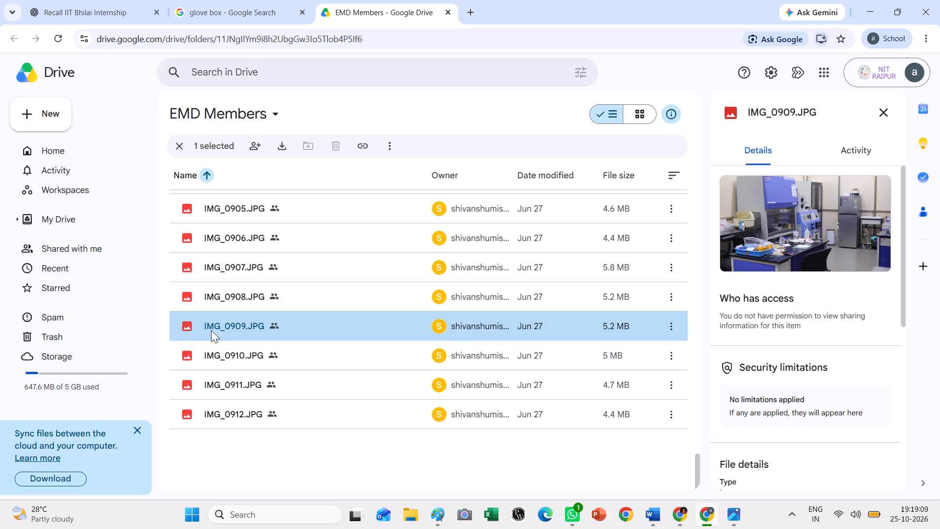
click(801, 224)
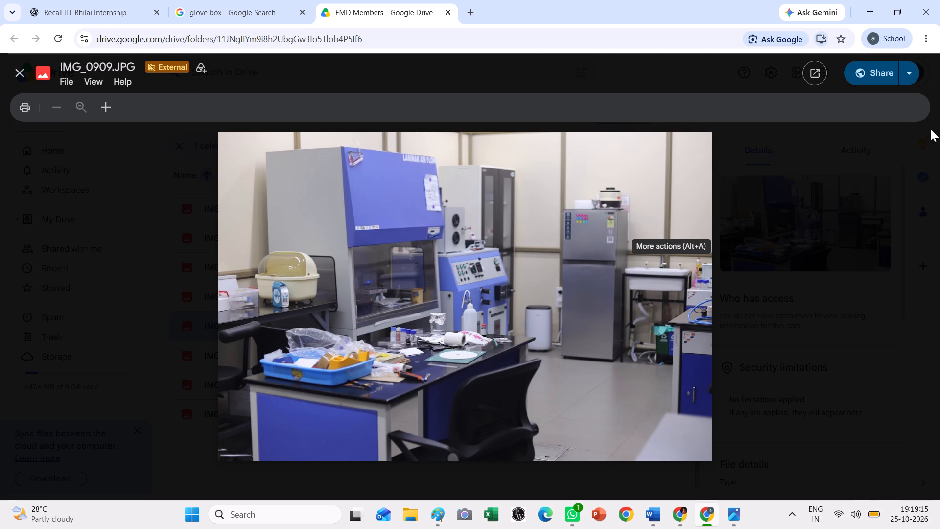
click(26, 78)
click(272, 301)
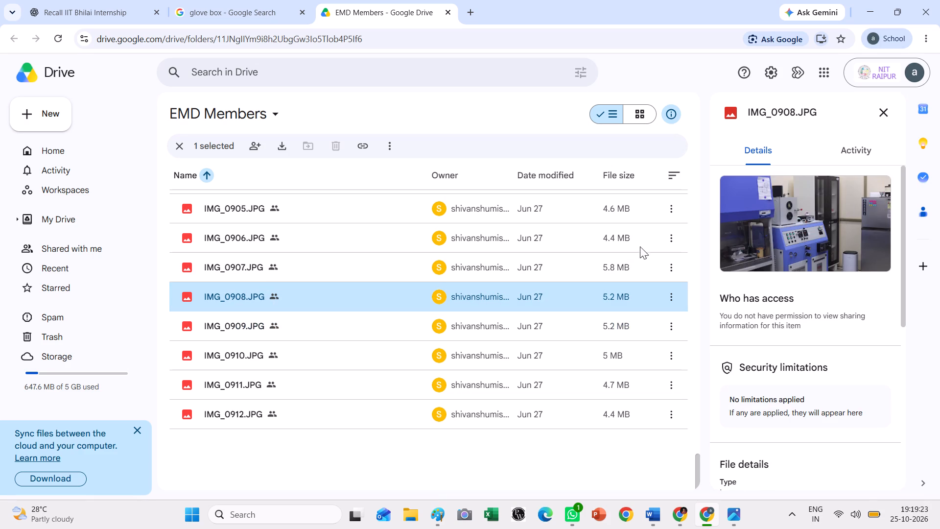
Preview the lab photos IMG_0907.JPG, IMG_0906.JPG and IMG_0905.JPG in the EMD Members folder.
click(255, 265)
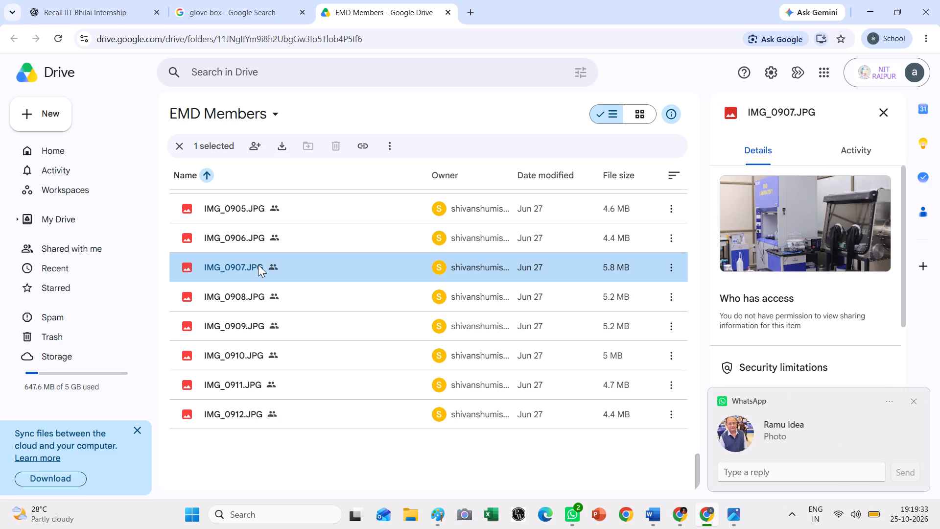
click(252, 243)
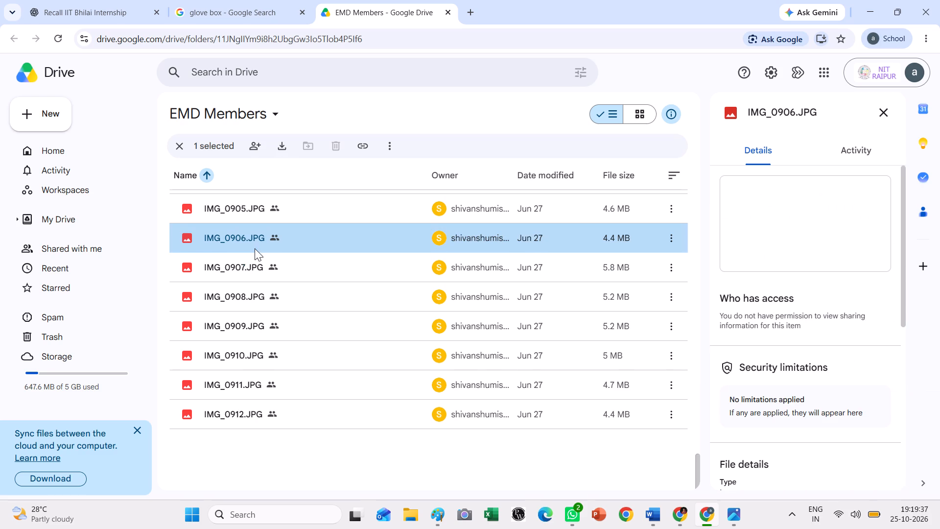
scroll(255, 248, up, 1)
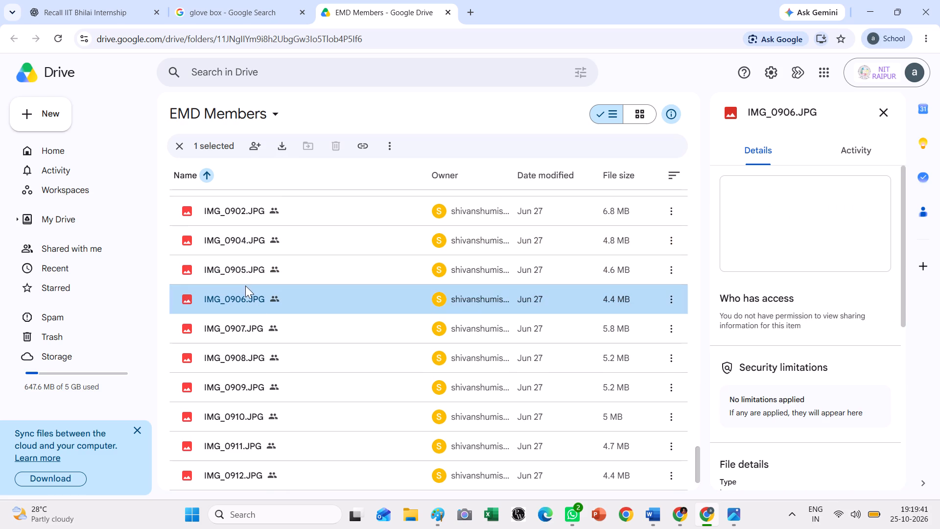
click(243, 270)
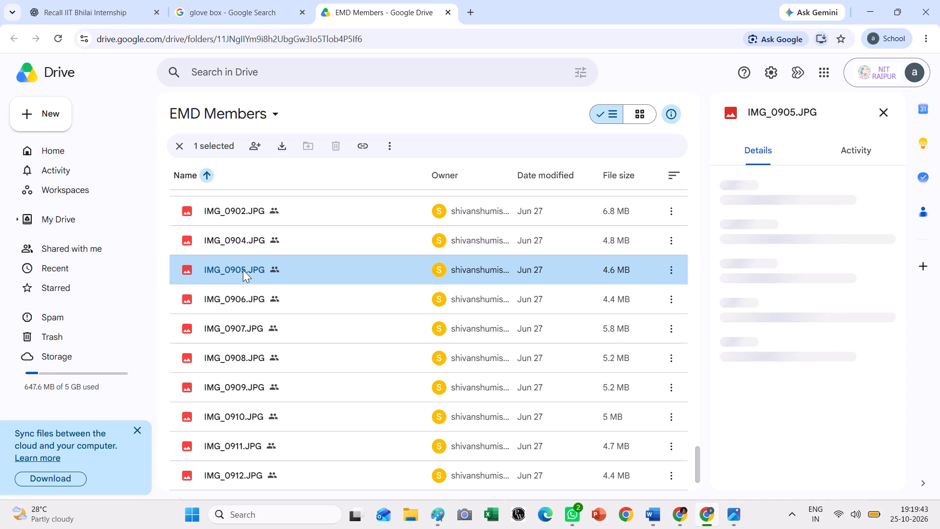
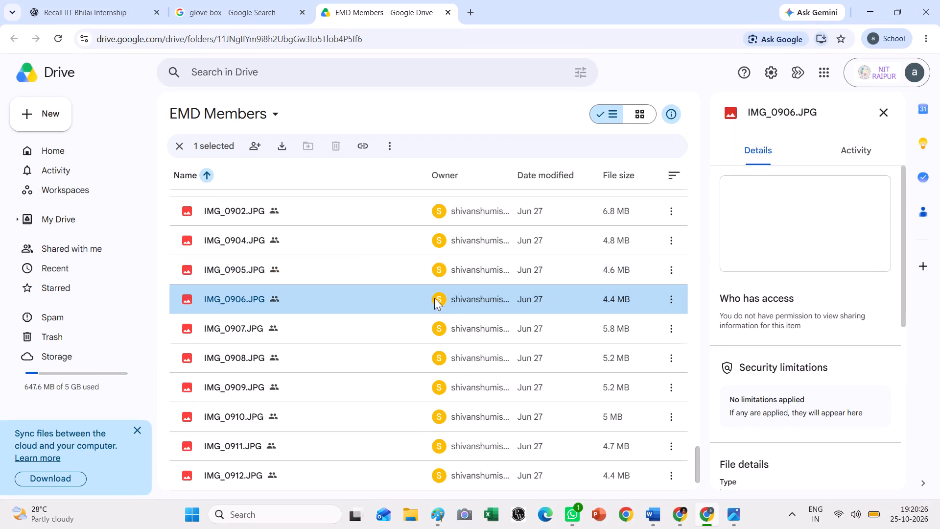
Examine more equipment photos in the EMD Members folder, previewing IMG_0904, IMG_0902, IMG_0901 and IMG_0900.
click(255, 241)
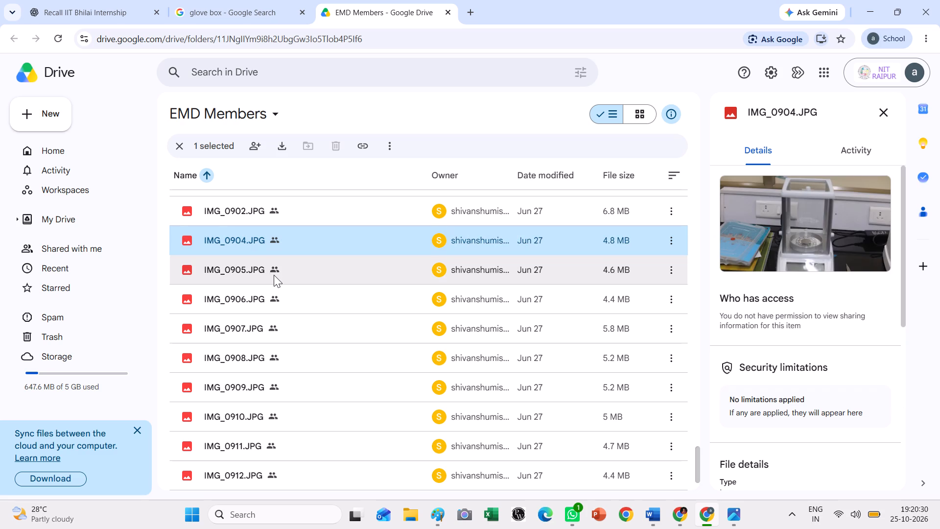
scroll(274, 275, up, 2)
click(254, 326)
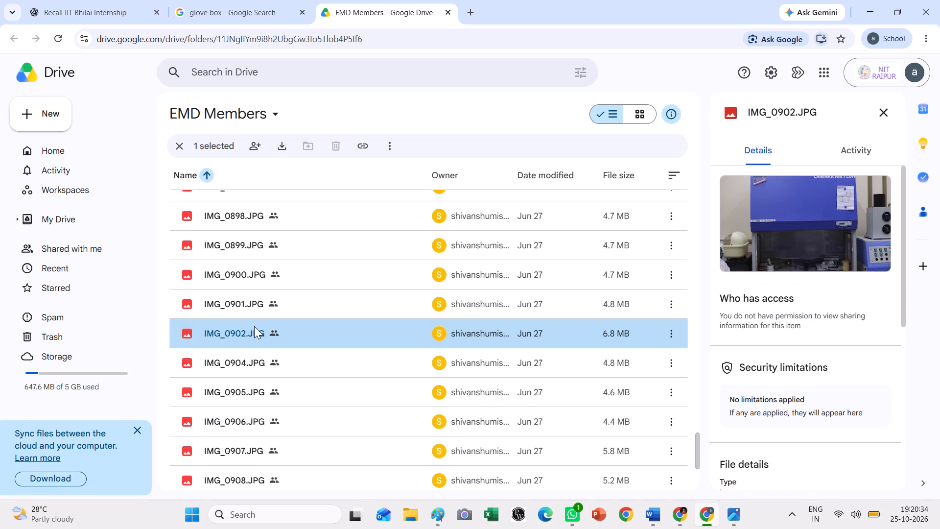
click(252, 307)
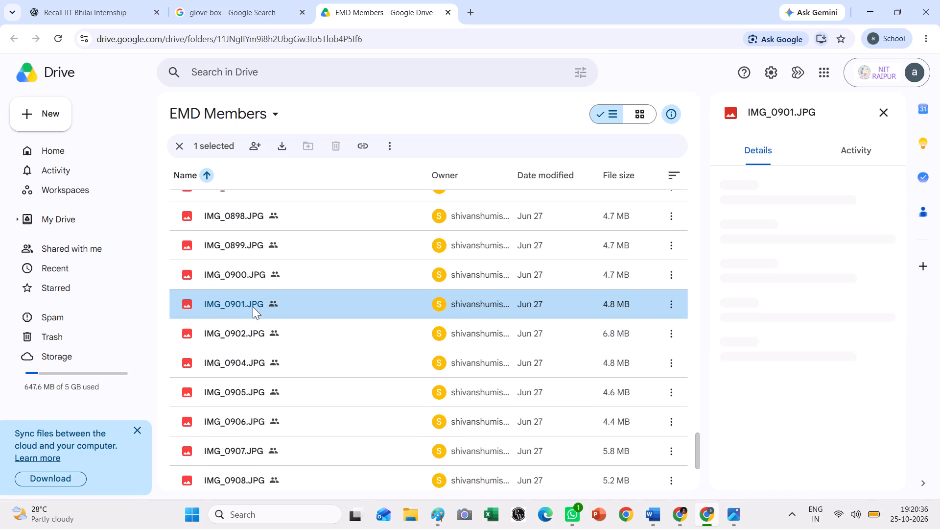
click(254, 274)
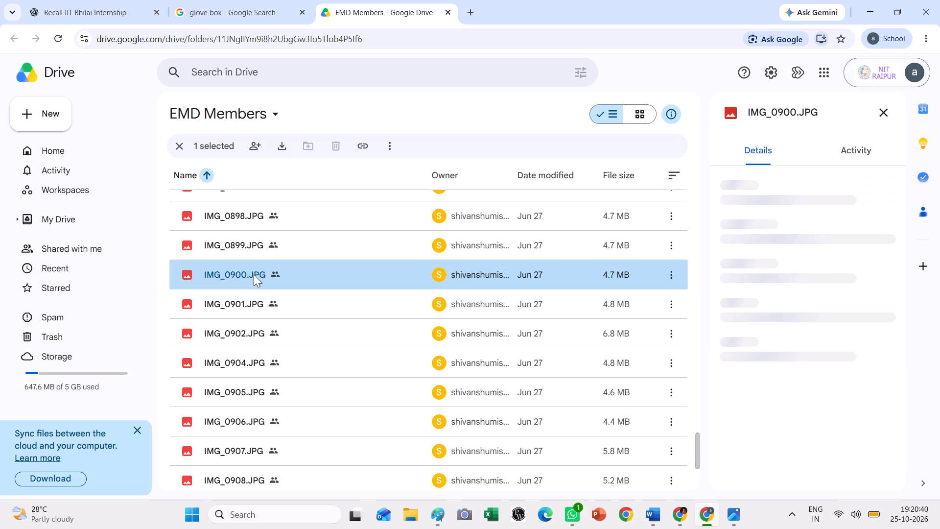
Examine further equipment photos in the EMD Members folder, previewing IMG_0899, IMG_0898, IMG_0896 and IMG_0895.
click(246, 253)
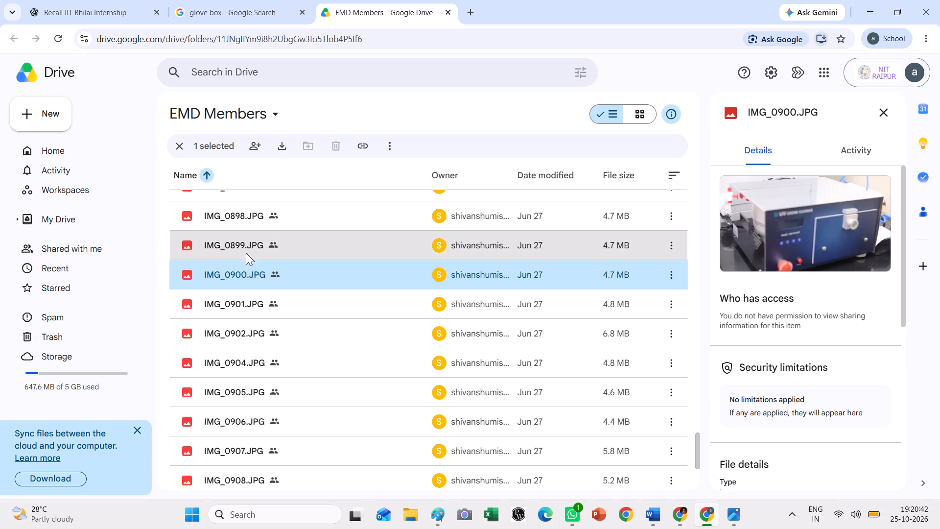
scroll(246, 253, up, 2)
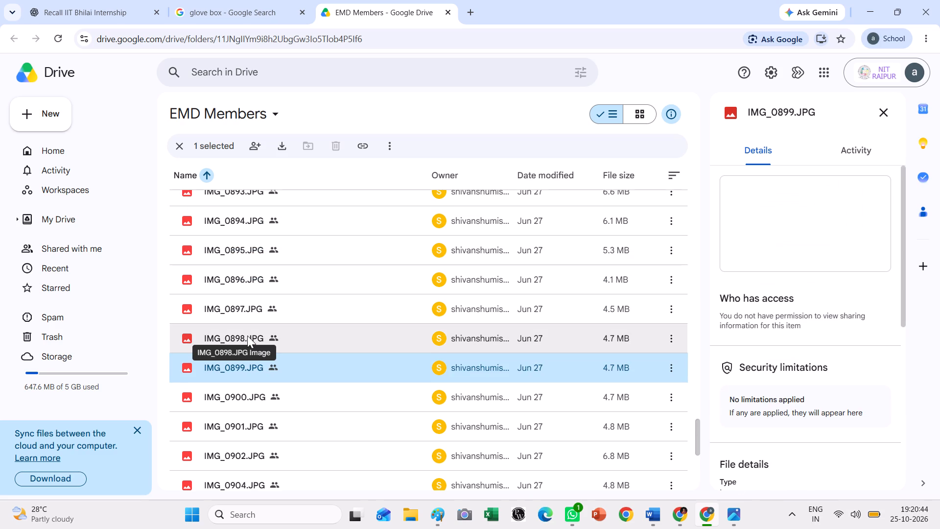
click(247, 336)
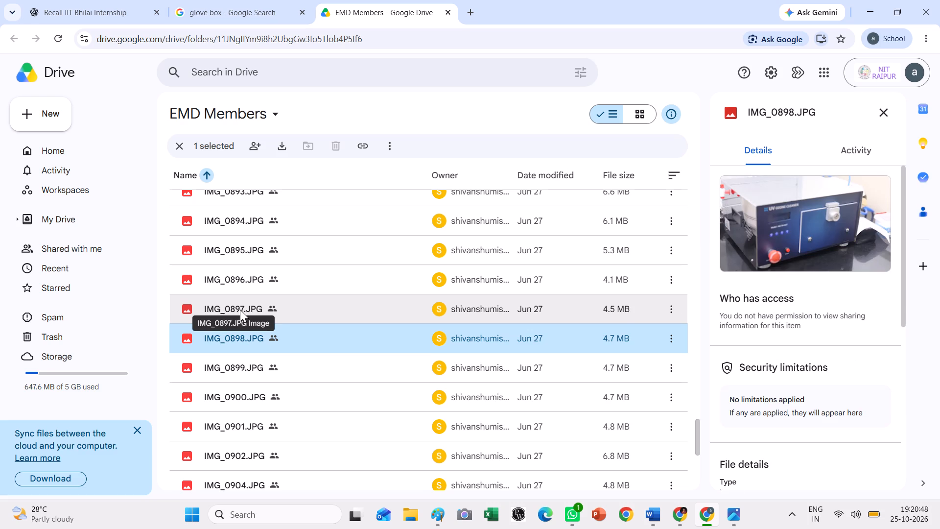
click(254, 276)
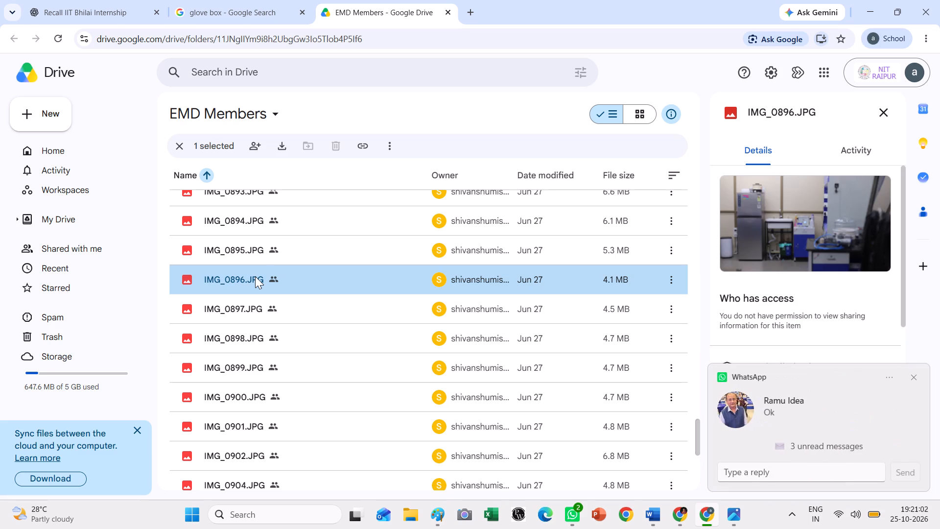
click(263, 252)
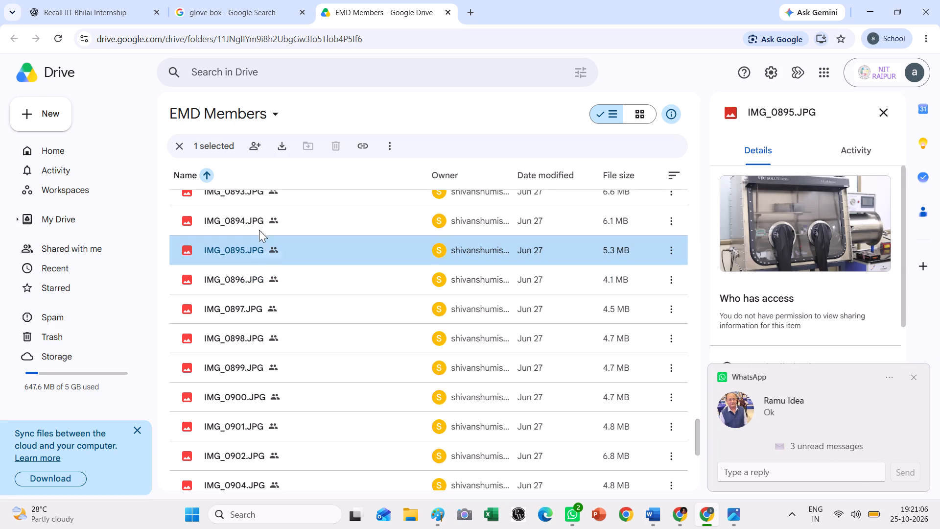
Open IMG_0894.JPG, the thermal evaporation system photo, at full view and start a screen snip of it.
click(248, 221)
scroll(334, 318, up, 1)
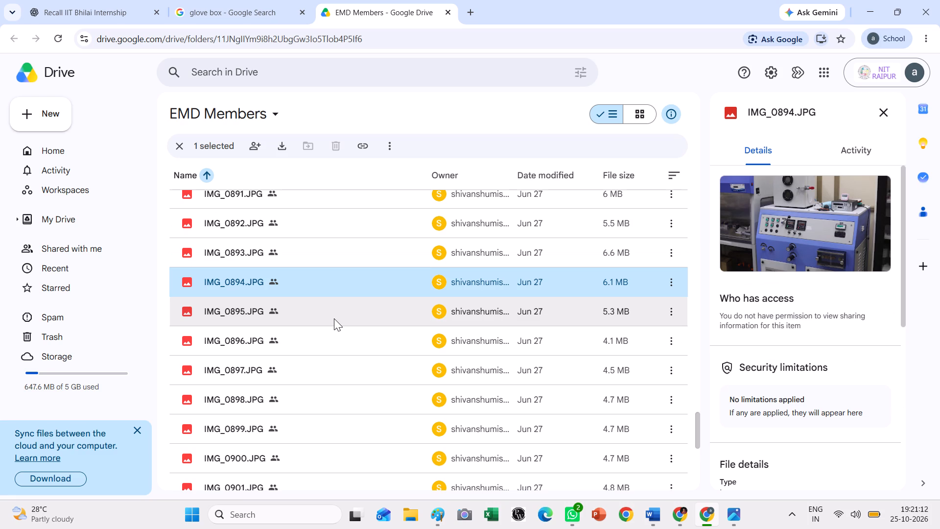
click(845, 194)
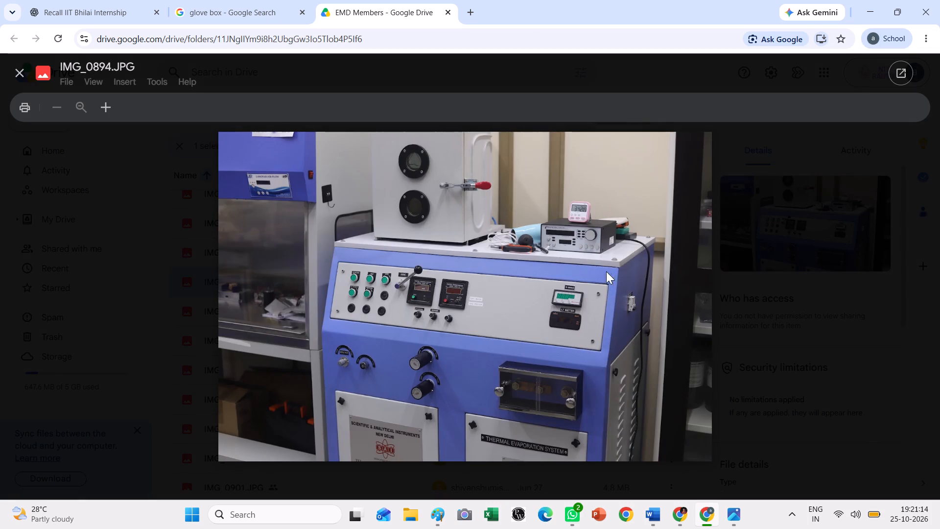
key(Print)
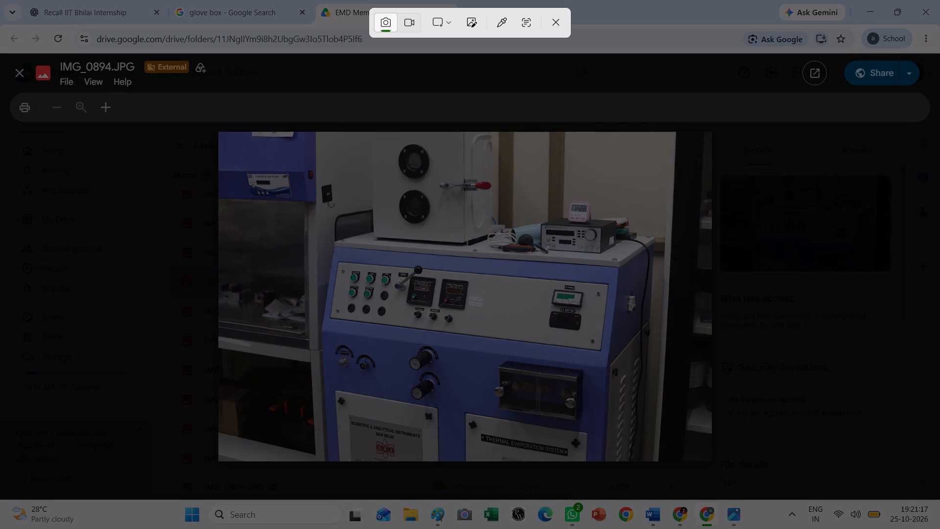
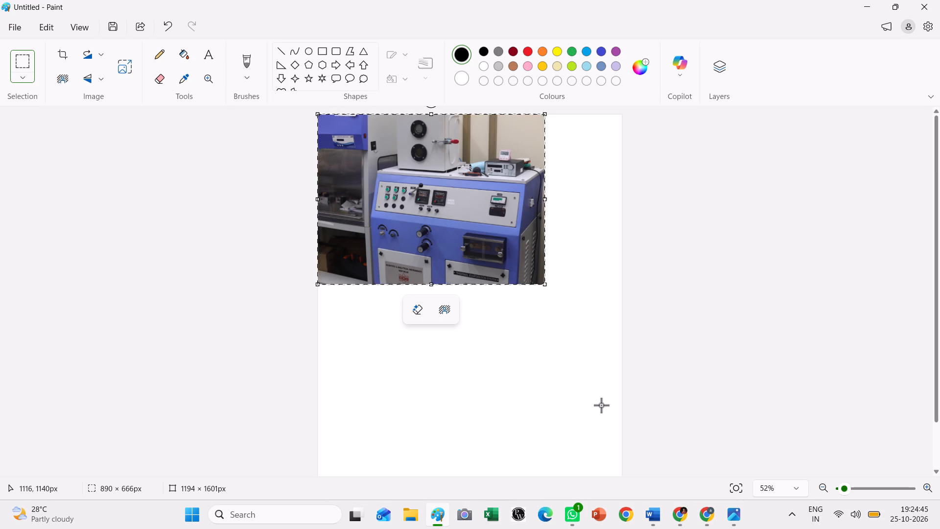
key(ctrl+v)
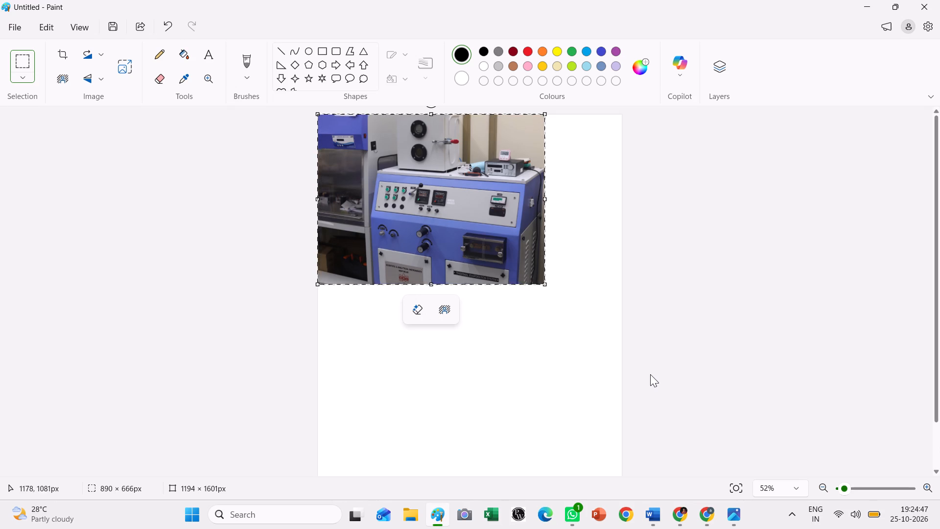
scroll(612, 381, up, 1)
click(567, 392)
scroll(620, 392, down, 5)
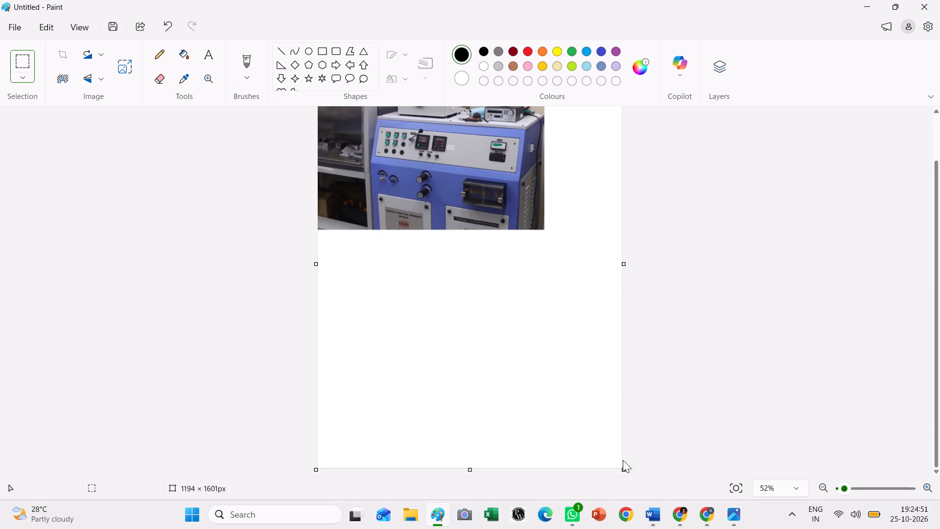
click(620, 468)
click(622, 468)
drag(626, 470, 712, 289)
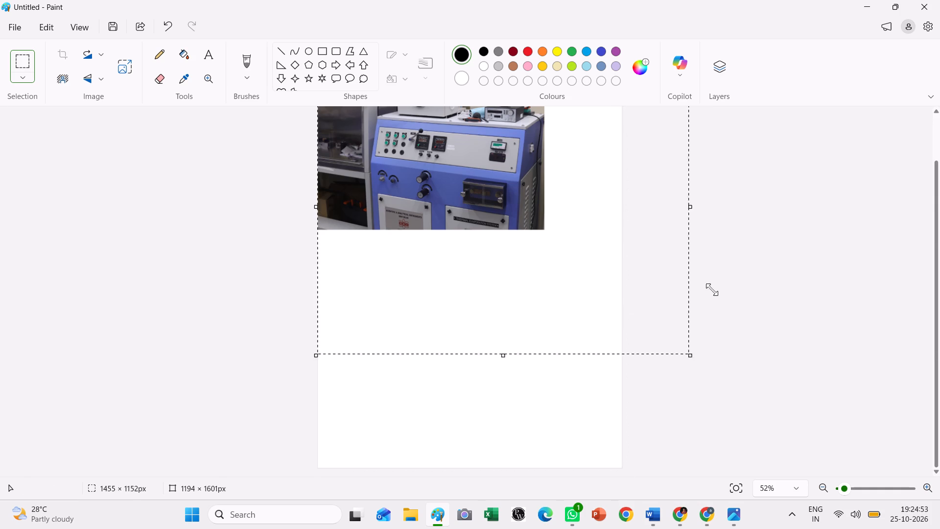
drag(712, 289, 752, 240)
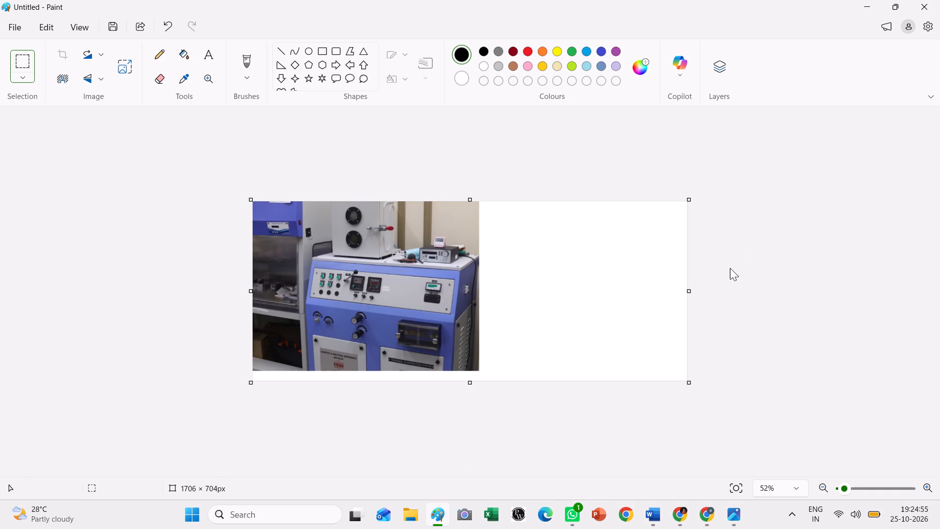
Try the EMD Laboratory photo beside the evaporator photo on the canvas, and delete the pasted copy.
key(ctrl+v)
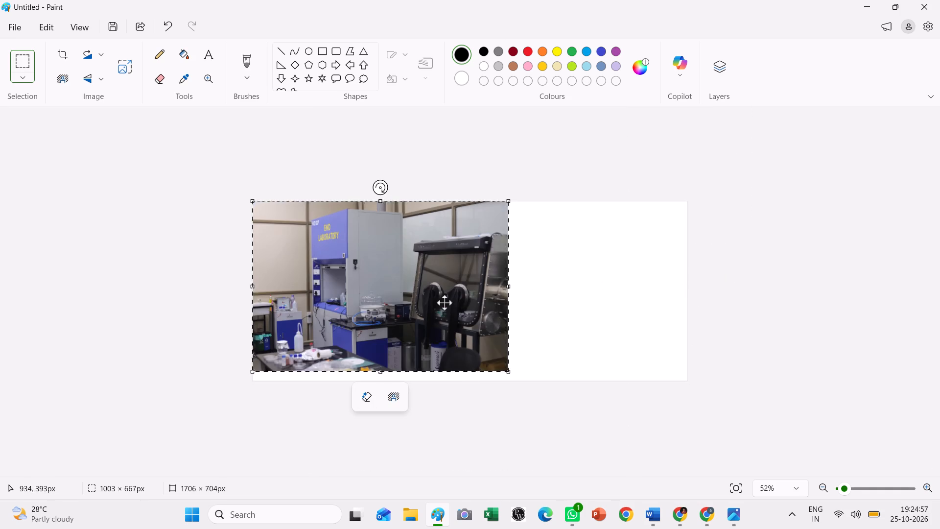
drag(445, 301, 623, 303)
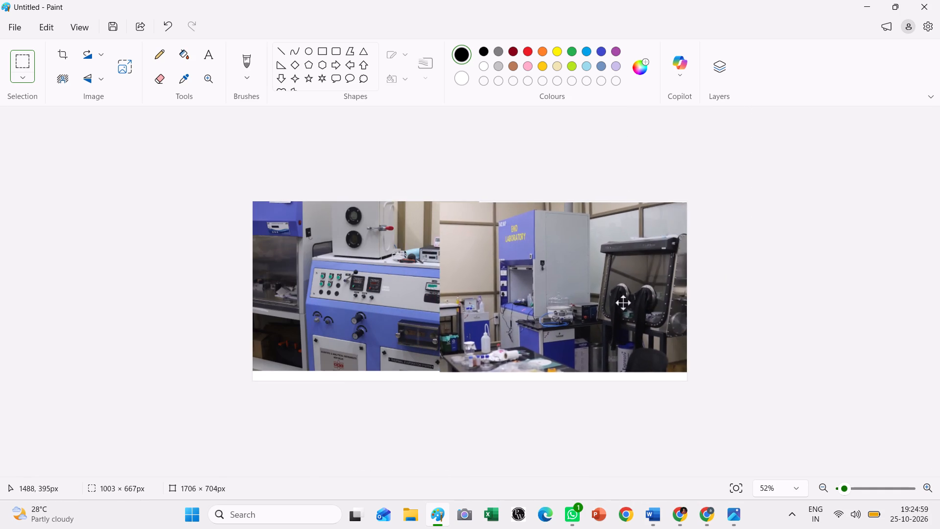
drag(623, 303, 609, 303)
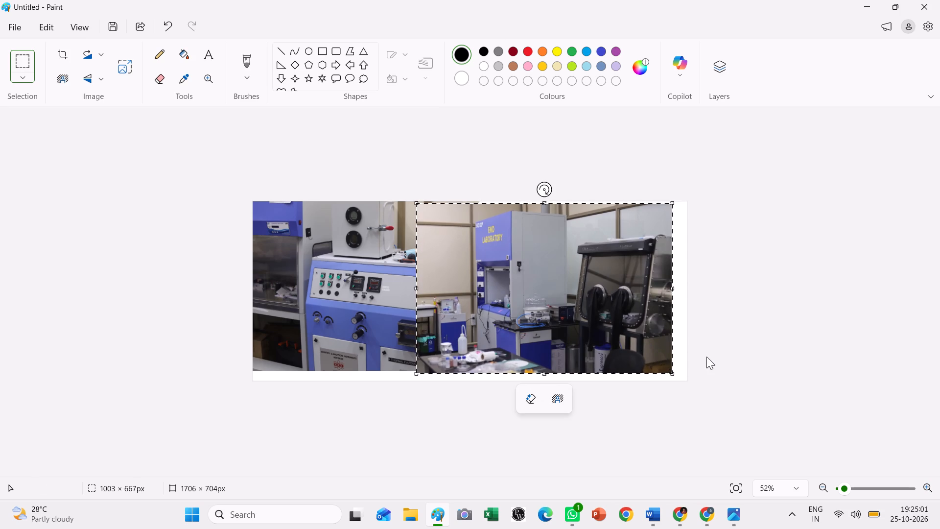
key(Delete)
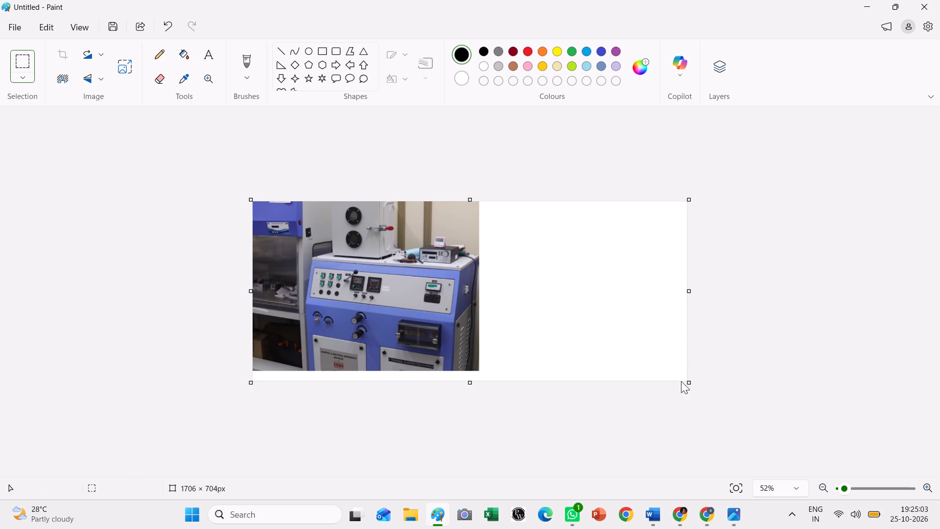
Enlarge the canvas to about 2132 × 764 px and place the EMD Laboratory photo just beside the evaporator photo with a narrow gap.
drag(688, 382, 796, 396)
key(ctrl+v)
drag(368, 283, 600, 282)
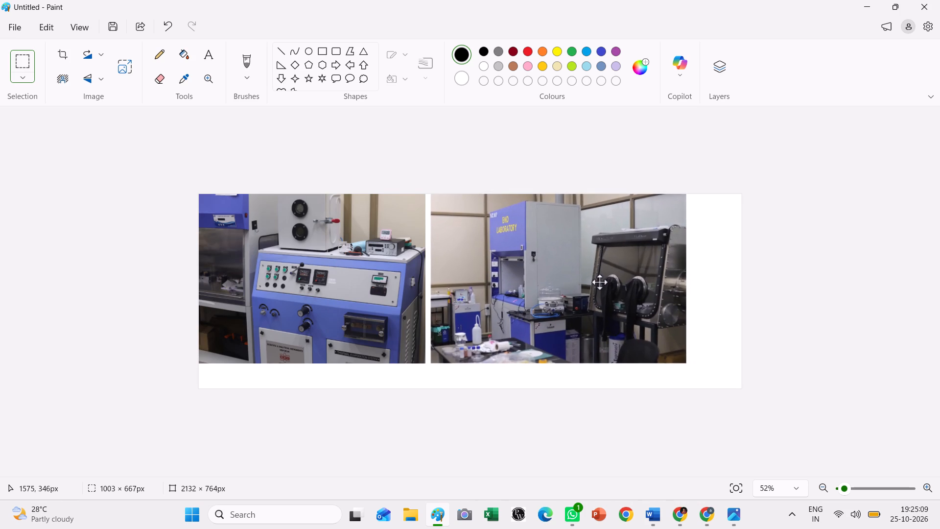
drag(600, 282, 598, 282)
click(777, 282)
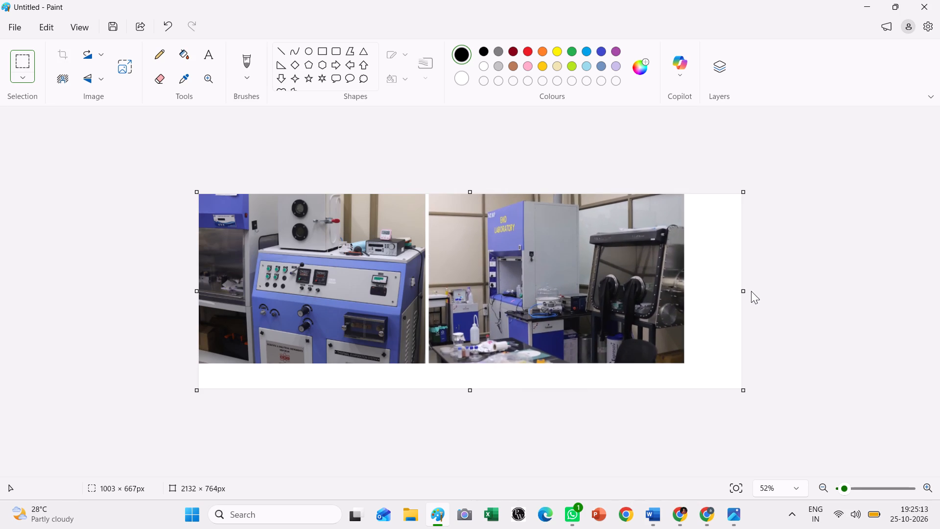
Trim the canvas width to about 1907 px so it ends at the outer edge of the EMD Laboratory photo.
click(751, 291)
drag(751, 291, 685, 292)
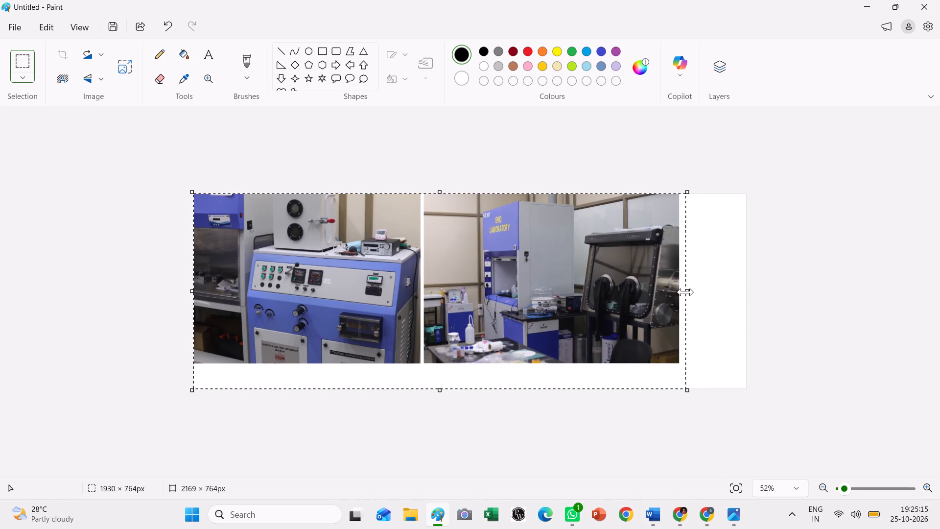
drag(685, 292, 680, 292)
click(797, 277)
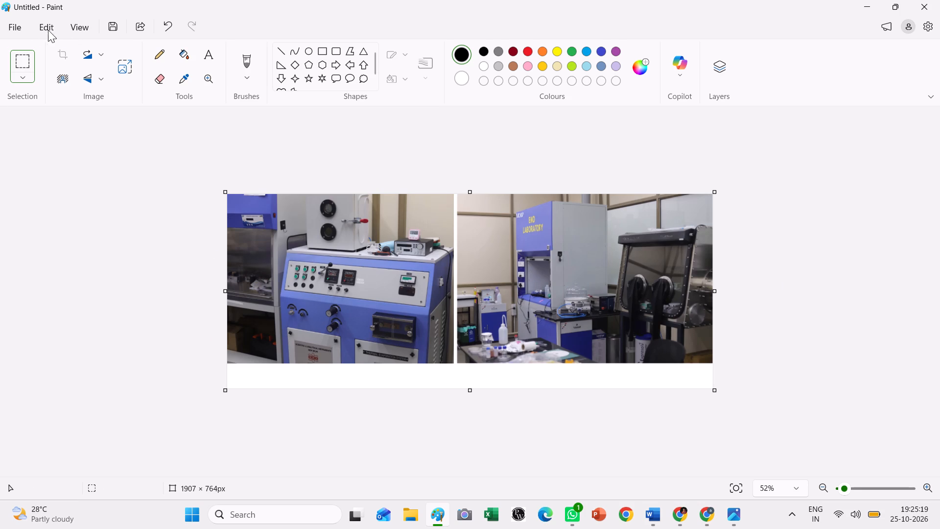
Start a Times New Roman text box in the white strip below the photos, near the gap between them.
click(209, 58)
click(342, 121)
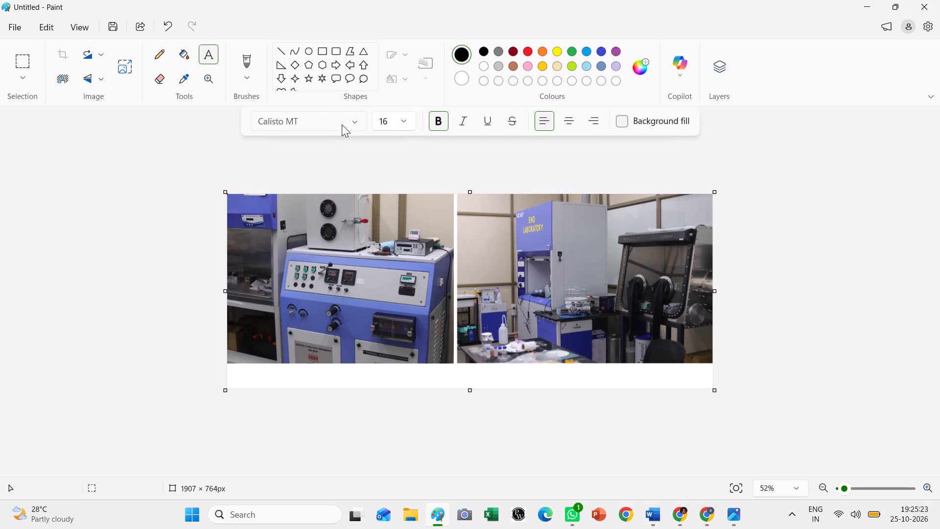
scroll(339, 116, up, 7)
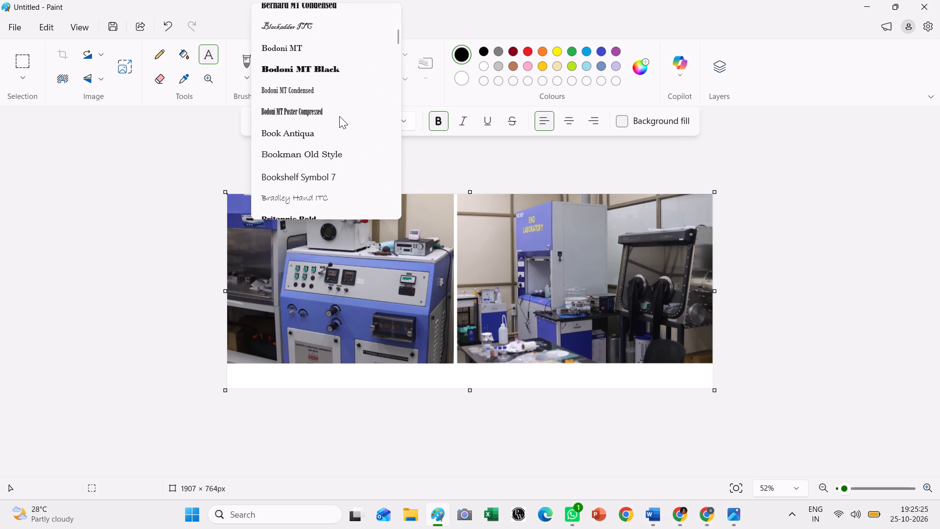
scroll(339, 116, down, 20)
scroll(339, 116, down, 2)
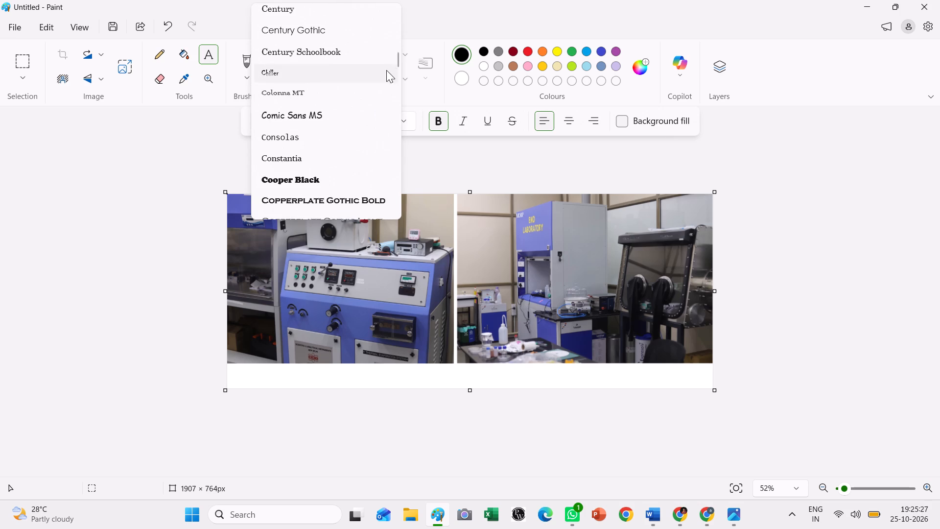
drag(398, 61, 398, 128)
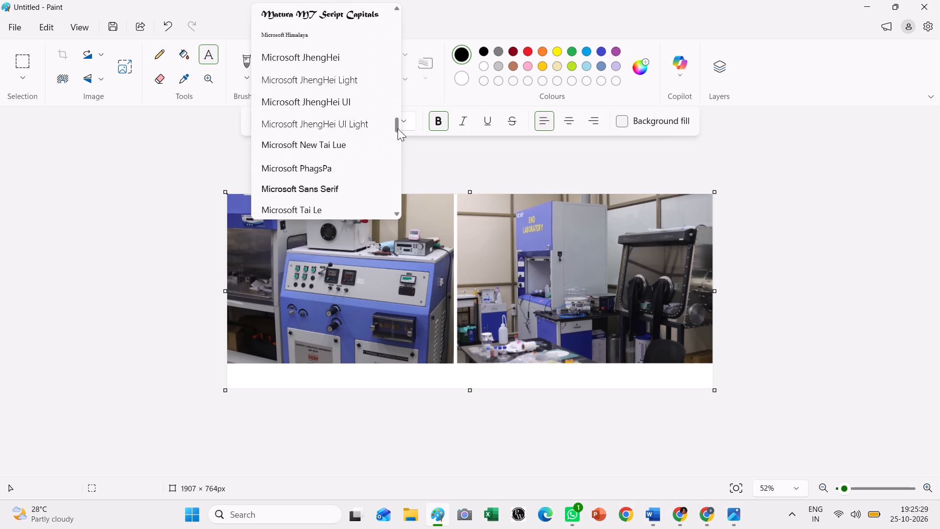
drag(398, 128, 394, 157)
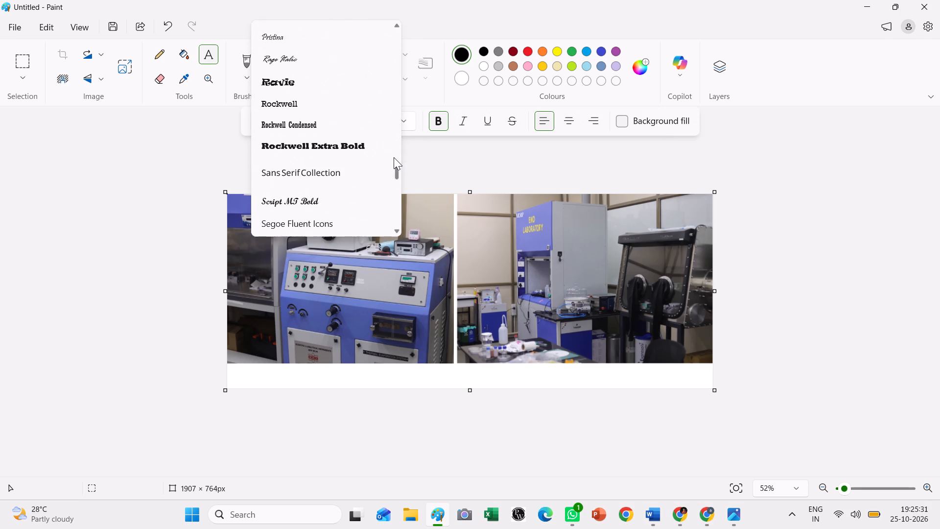
drag(394, 157, 391, 181)
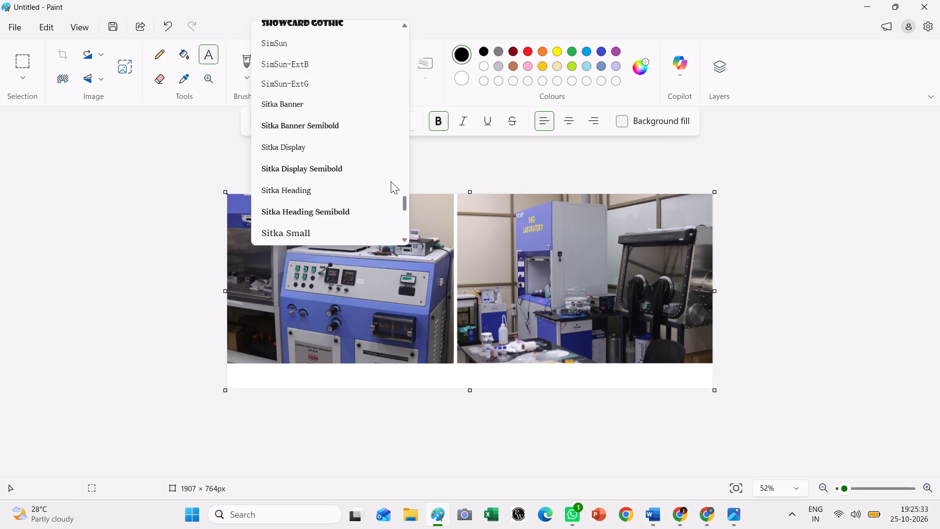
drag(391, 181, 385, 196)
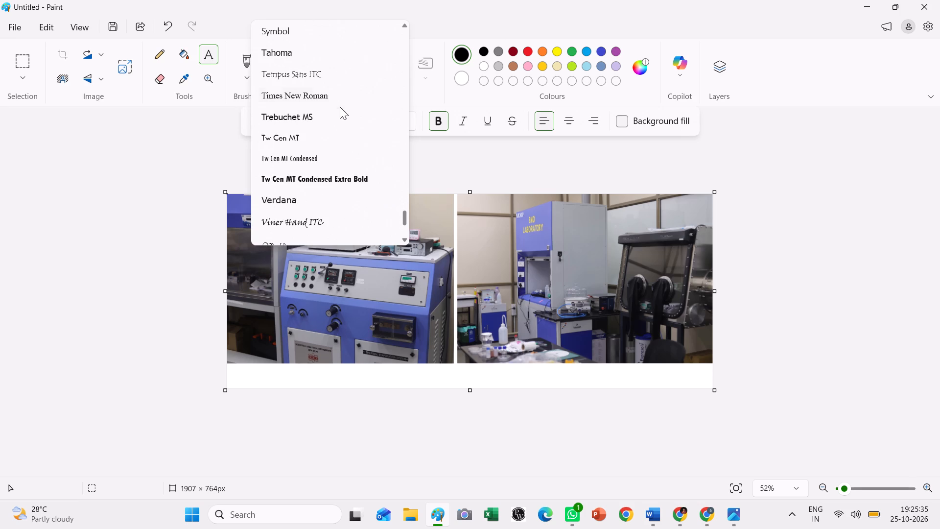
click(337, 100)
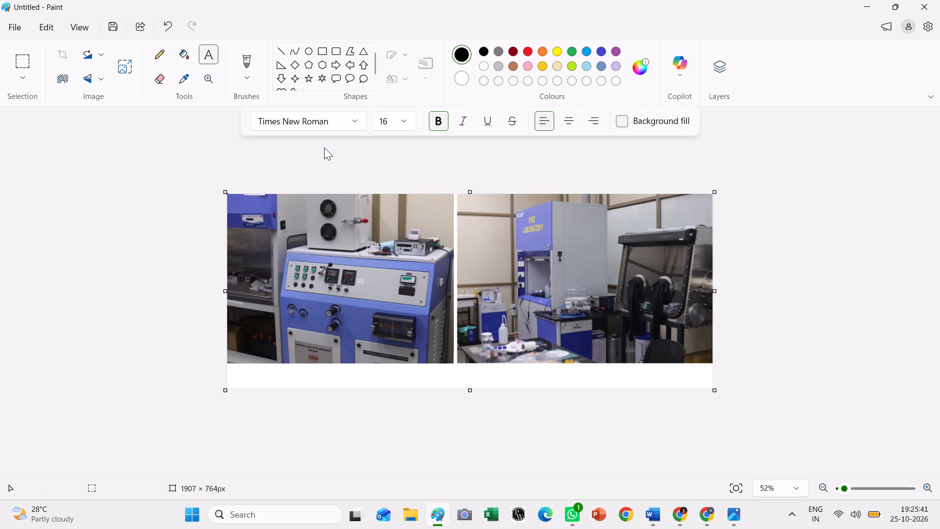
text(EM)
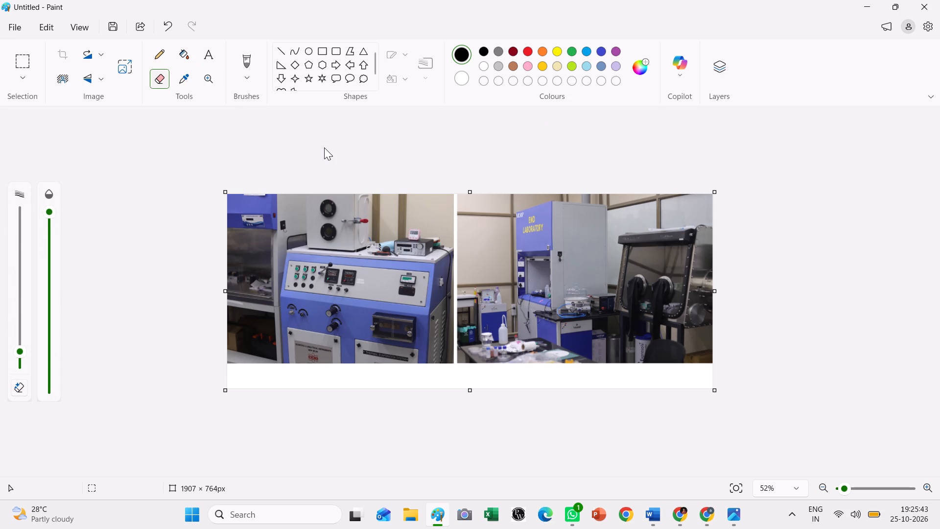
click(211, 59)
click(453, 374)
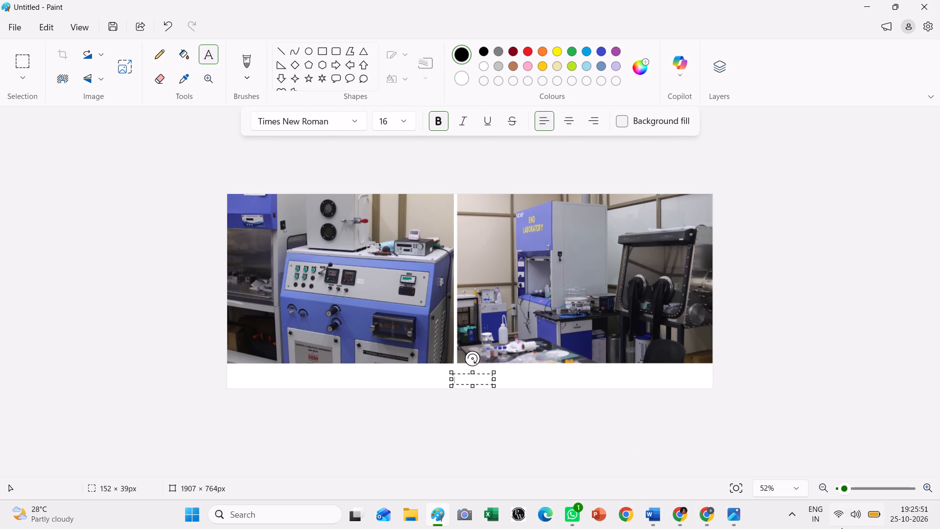
Switch to Chrome and look up the lab's full name, searching Google for "emd full form" and "emd lab iit bhilai".
click(711, 515)
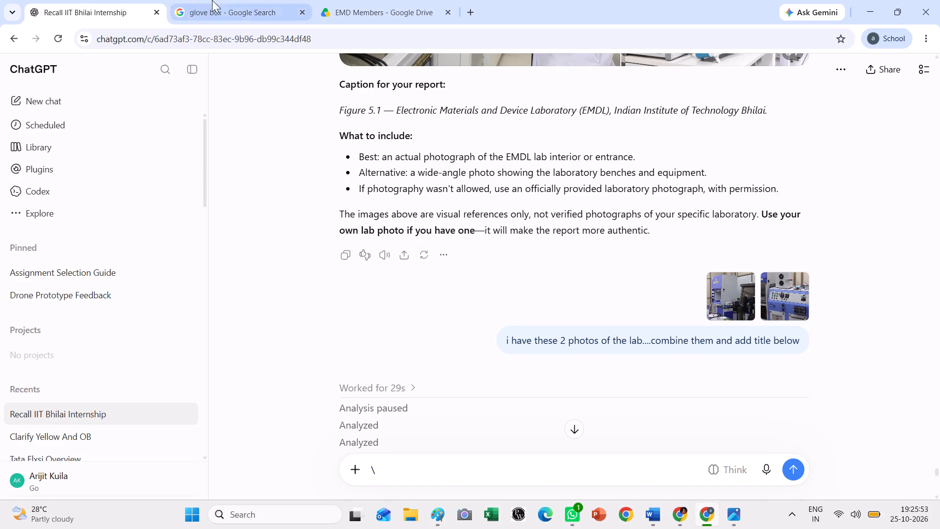
click(469, 10)
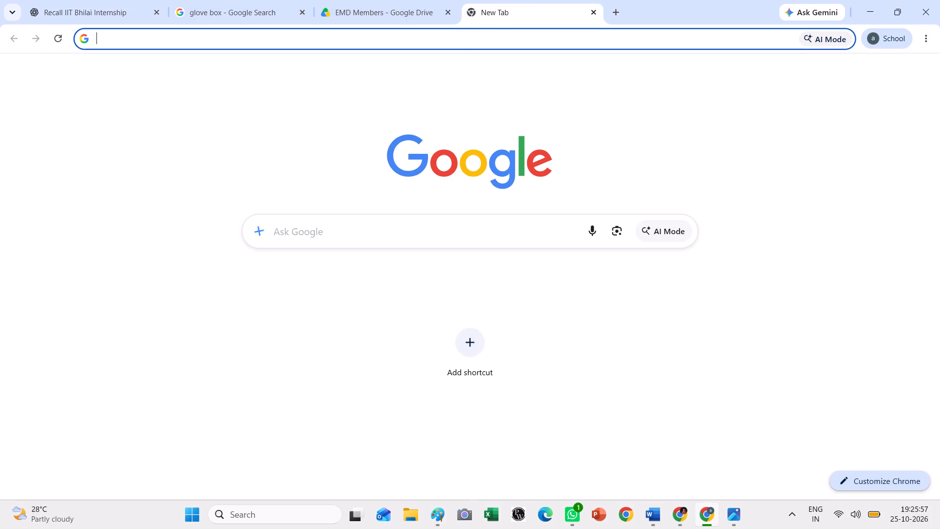
click(411, 227)
text(EMD)
key(space)
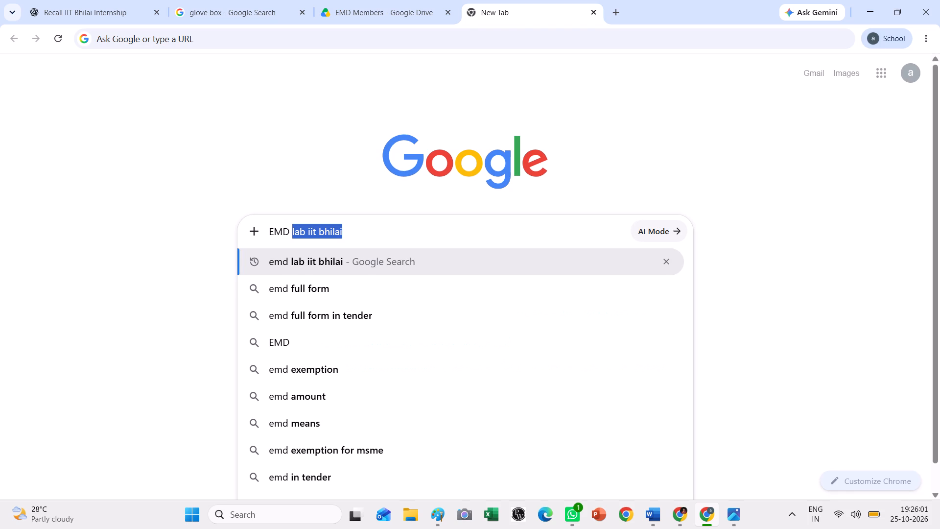
key(Down)
key(Return)
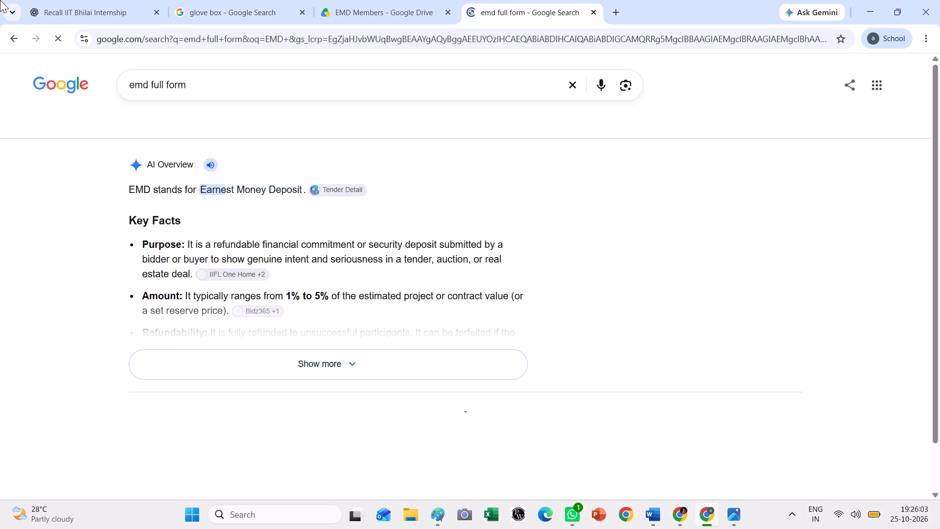
click(415, 0)
click(526, 0)
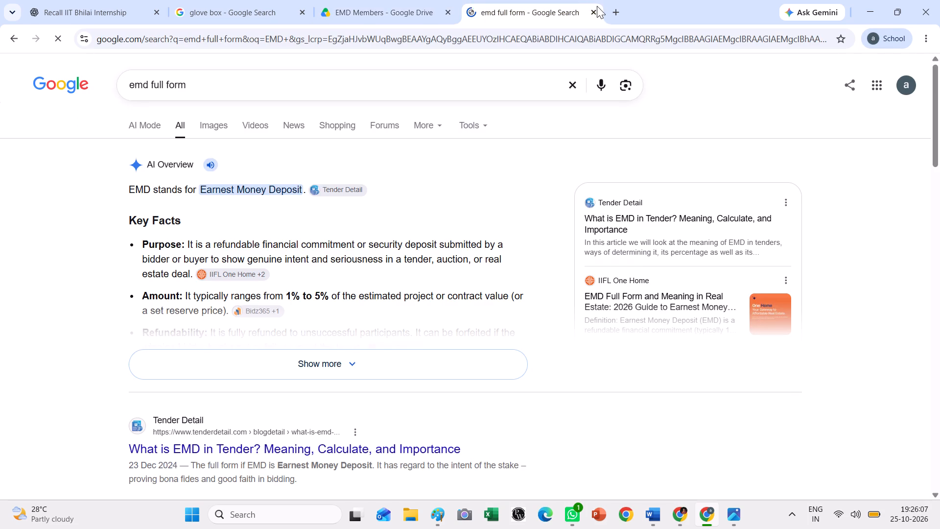
click(614, 9)
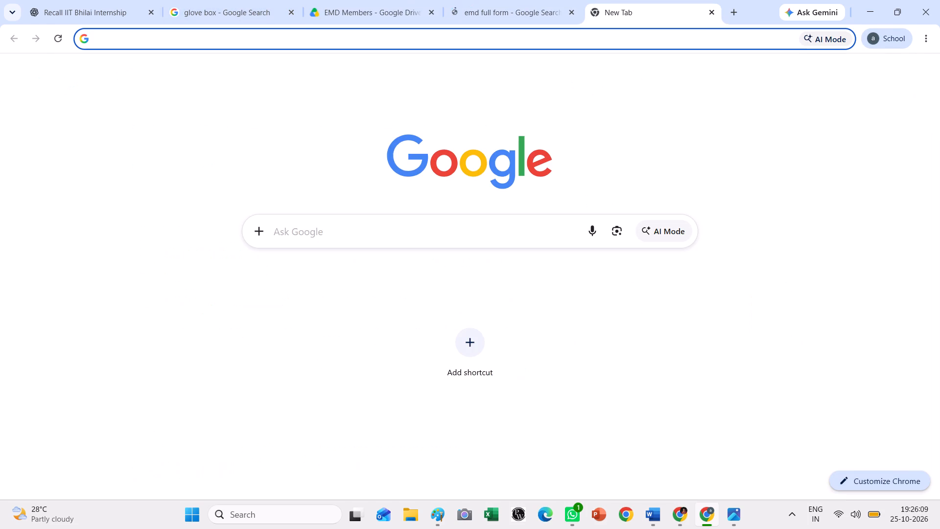
click(352, 239)
click(335, 318)
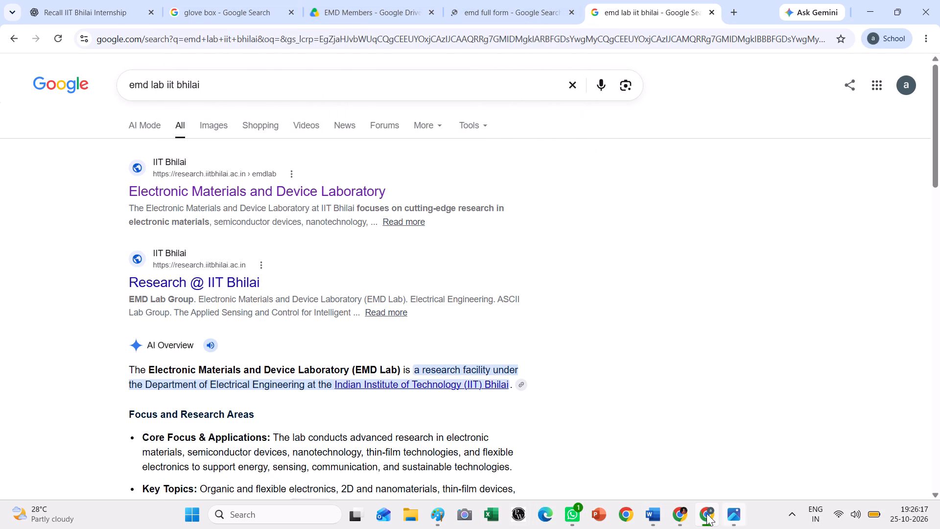
Return to Paint, enter the title "Electronic Materials and Device Laboratory" and widen its text box to about 535 px.
click(433, 519)
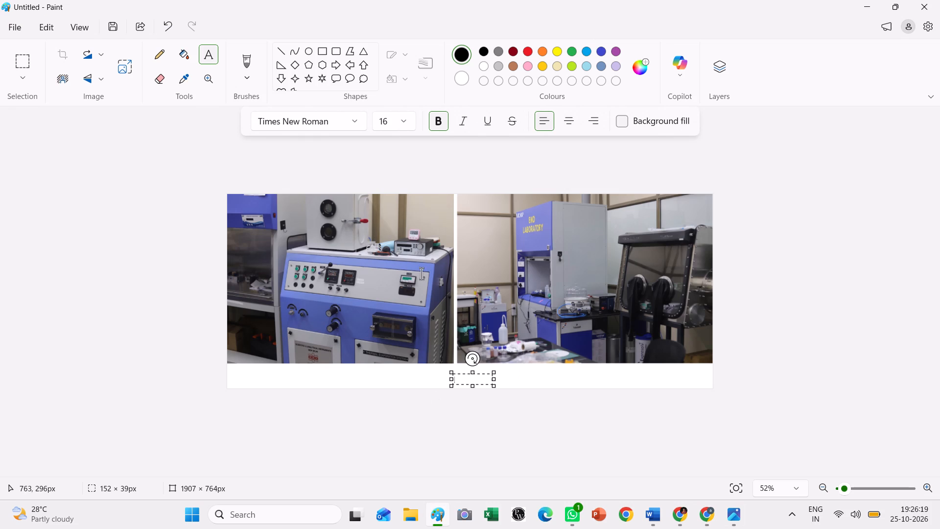
key(e)
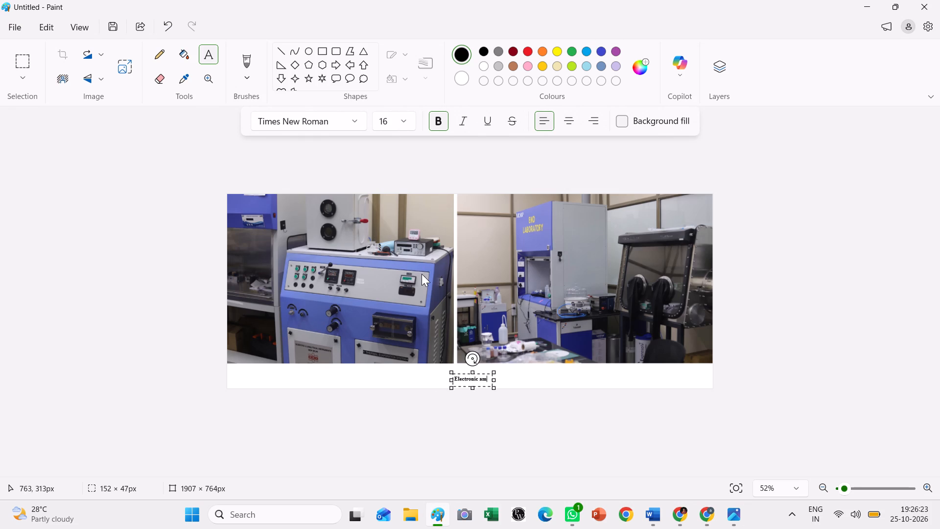
key(BackSpace)
key(BackSpace)
key(BackSpace)
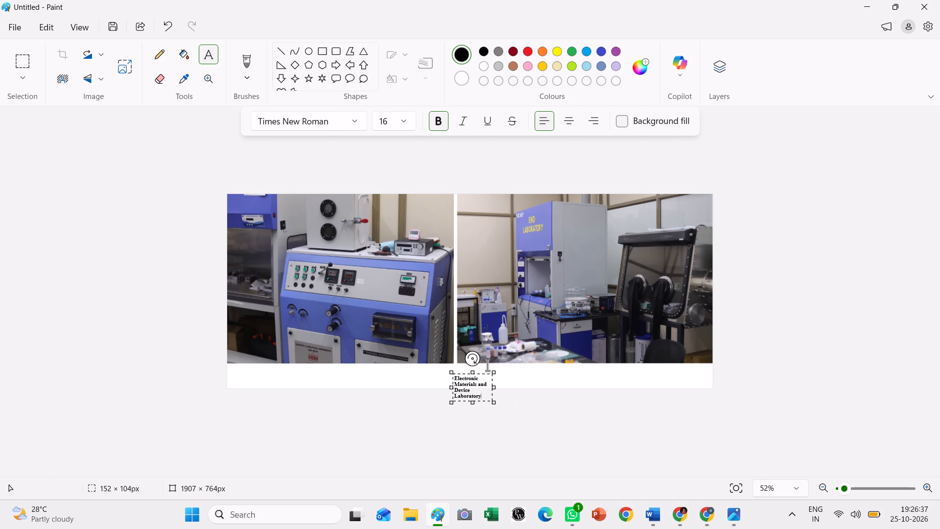
drag(495, 385, 570, 389)
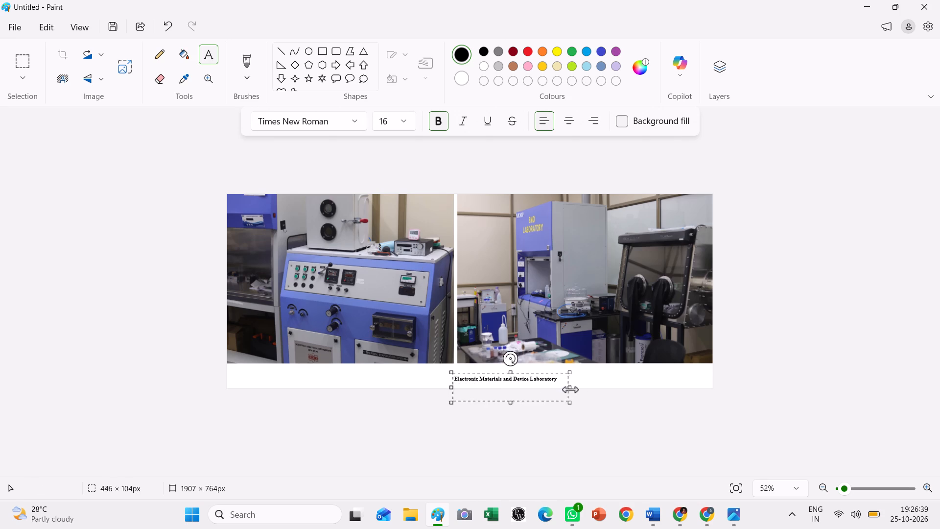
drag(570, 389, 589, 389)
Set the font size of the whole title text to 20.
click(398, 121)
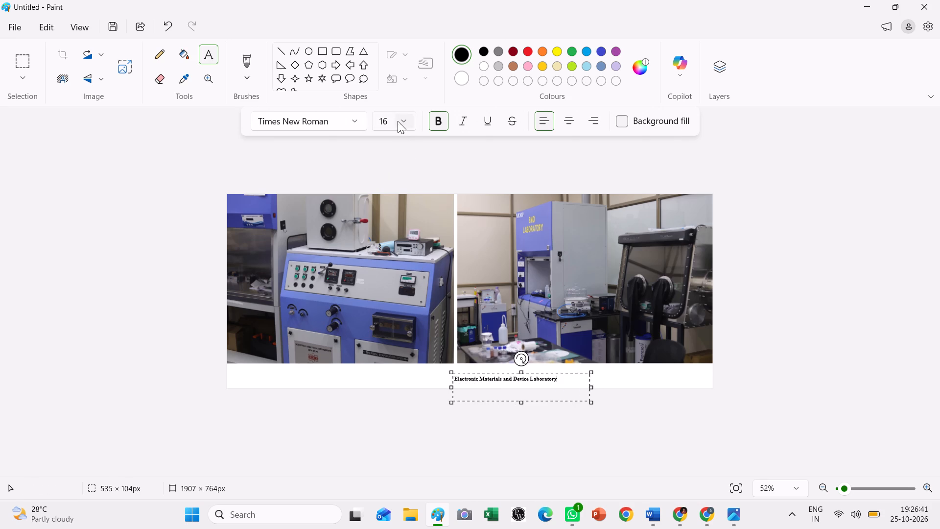
click(392, 326)
drag(575, 383, 415, 380)
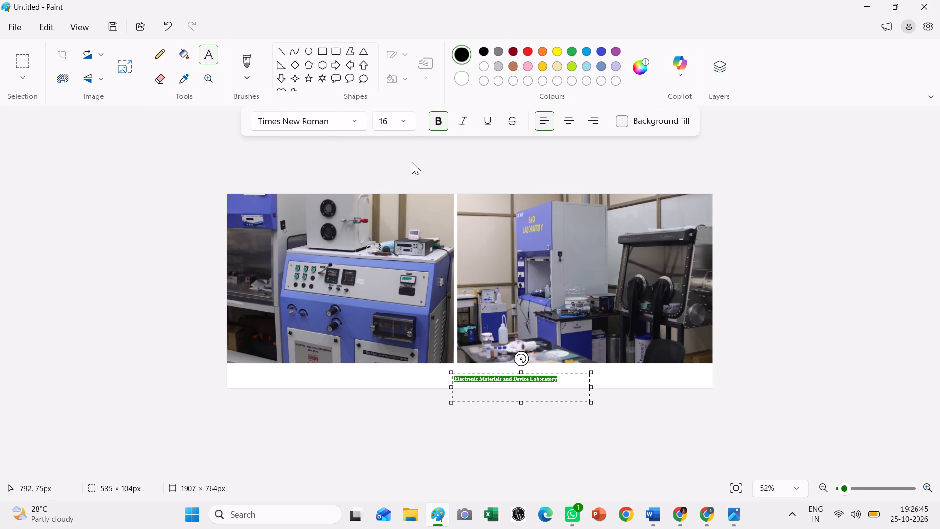
click(408, 121)
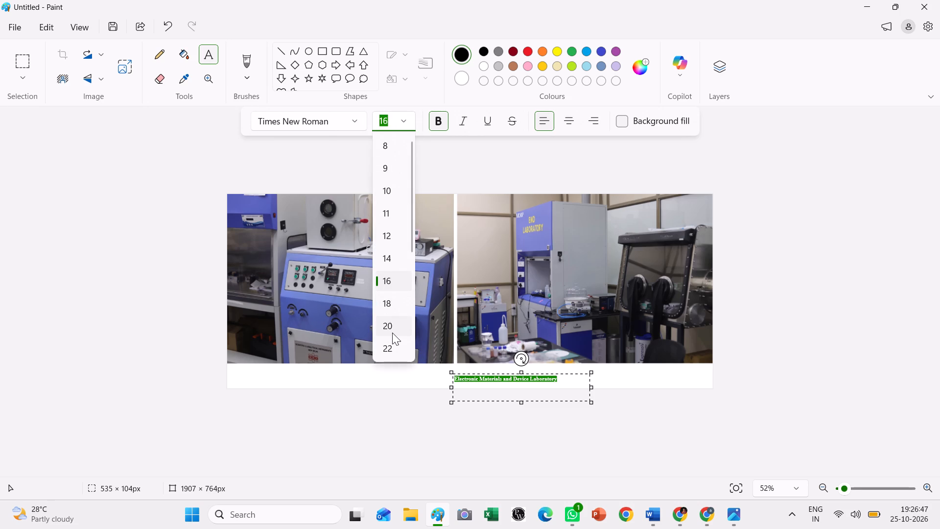
click(392, 332)
Prefix the title with "Figure 5.1 : ", widen its text box to about 687 px to fit one line, and commit the text.
click(465, 384)
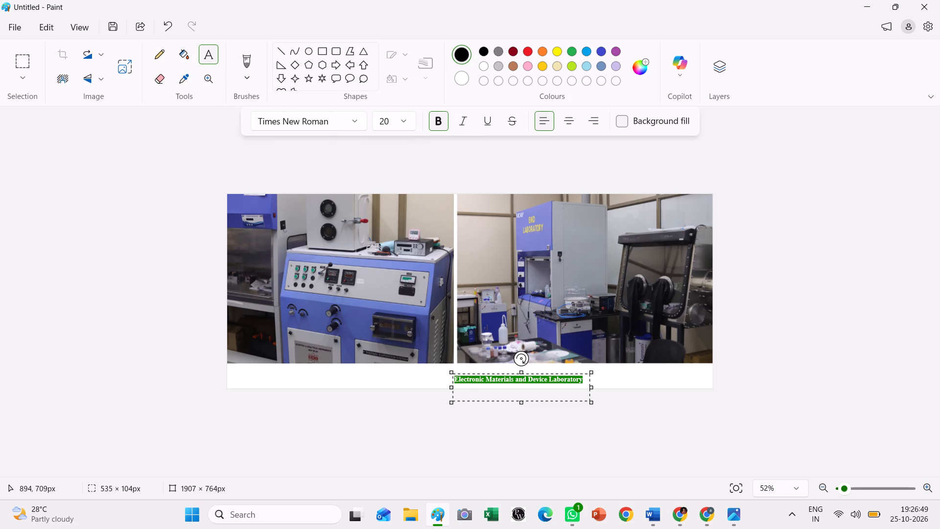
click(455, 381)
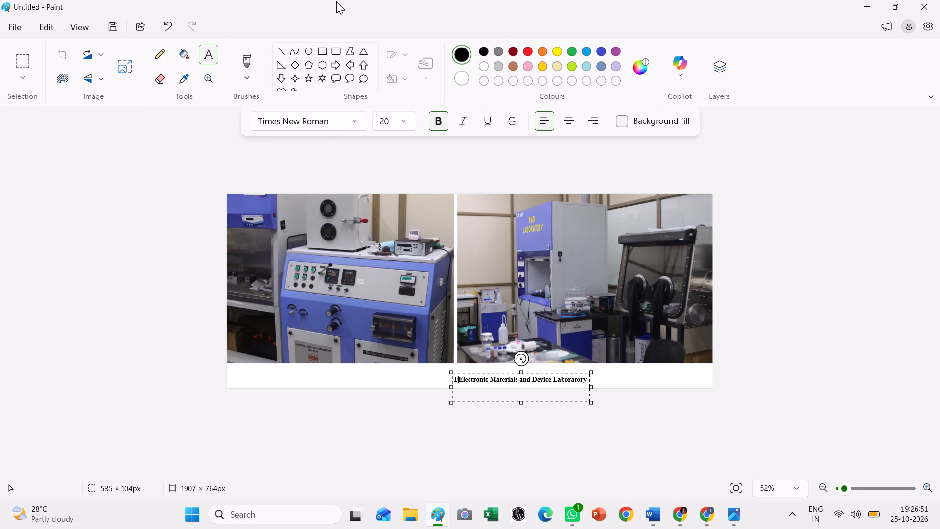
text(igurt)
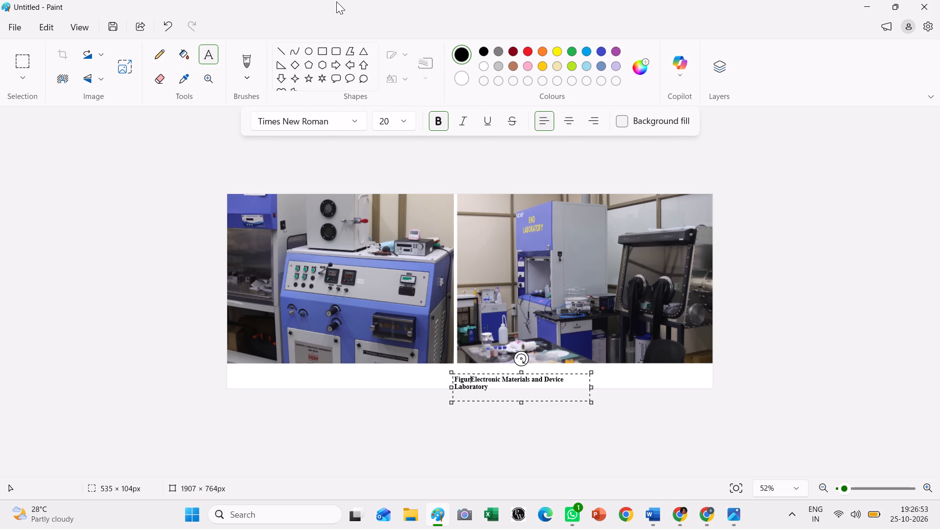
key(BackSpace)
text(e)
key(space)
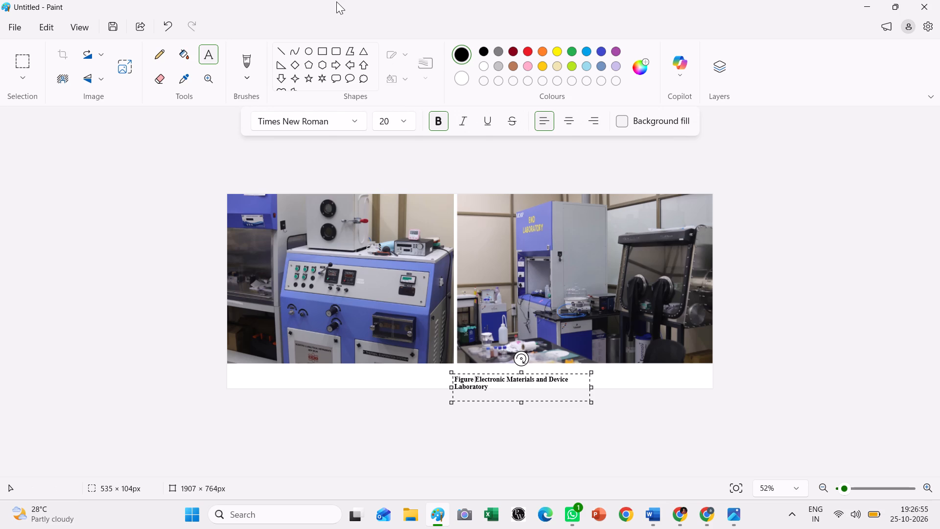
text(5.1)
key(space)
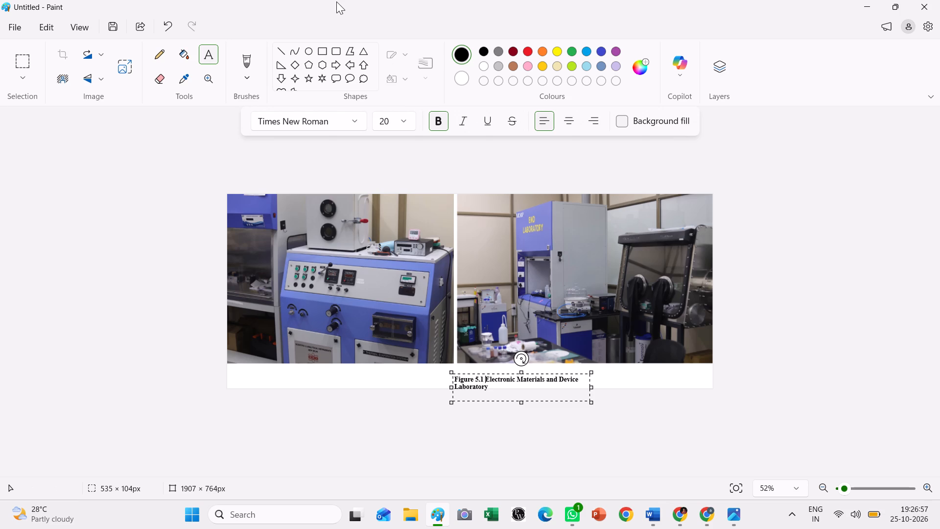
text(:)
key(space)
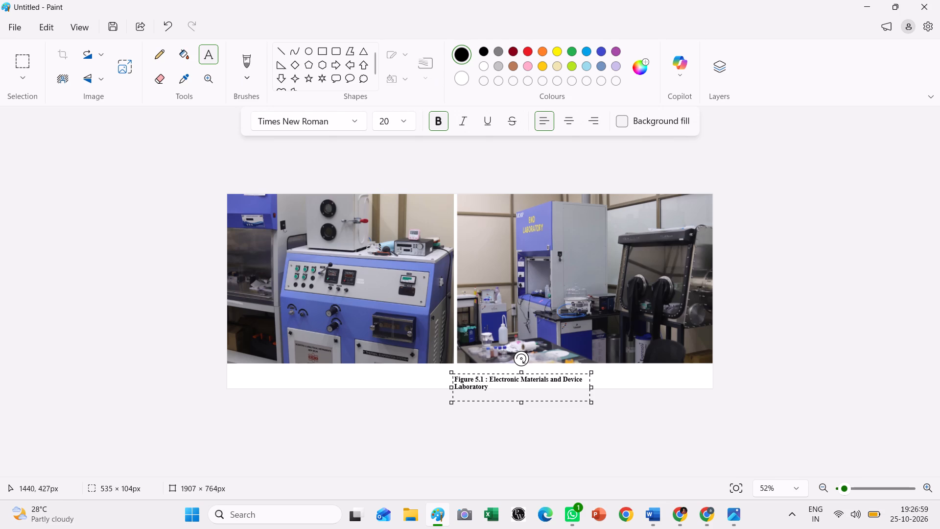
drag(590, 388, 628, 387)
click(718, 407)
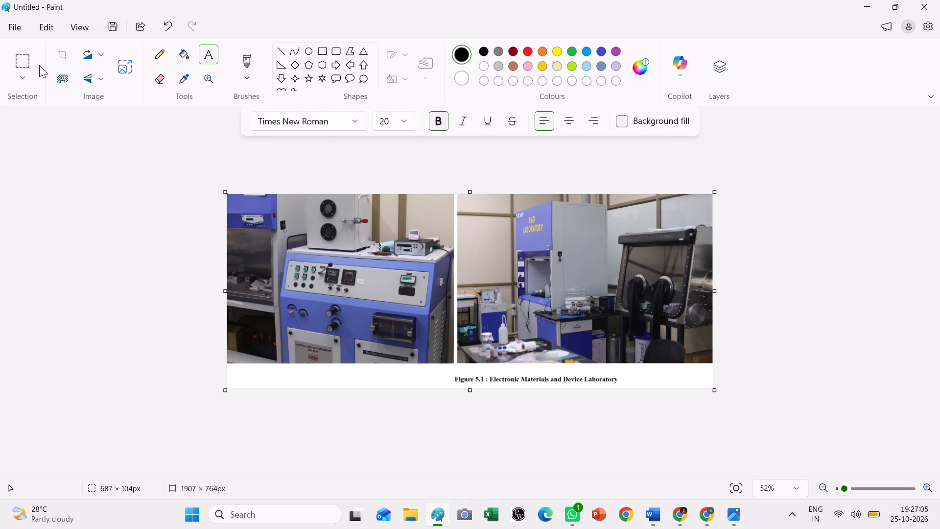
Select the figure title and move it up and across to sit roughly centred just below the two photos.
click(24, 62)
drag(445, 368, 609, 388)
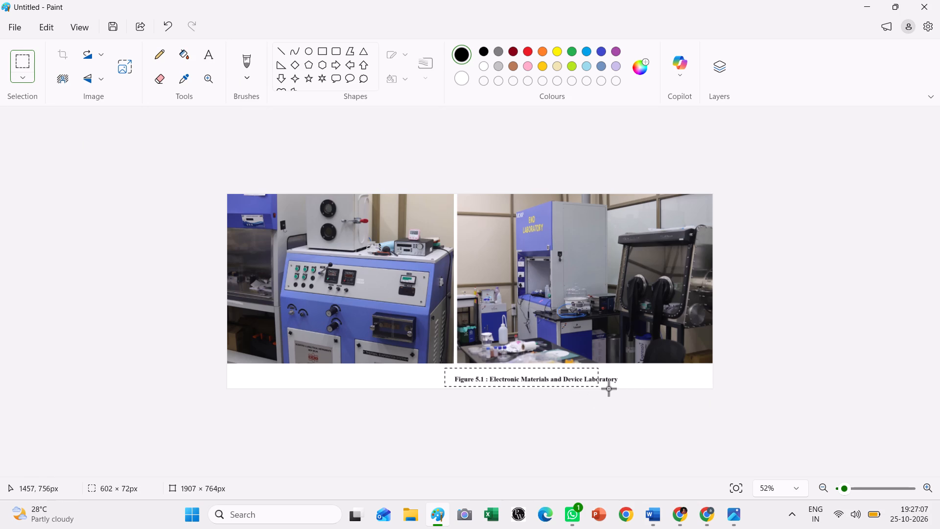
drag(609, 388, 629, 393)
drag(582, 381, 521, 372)
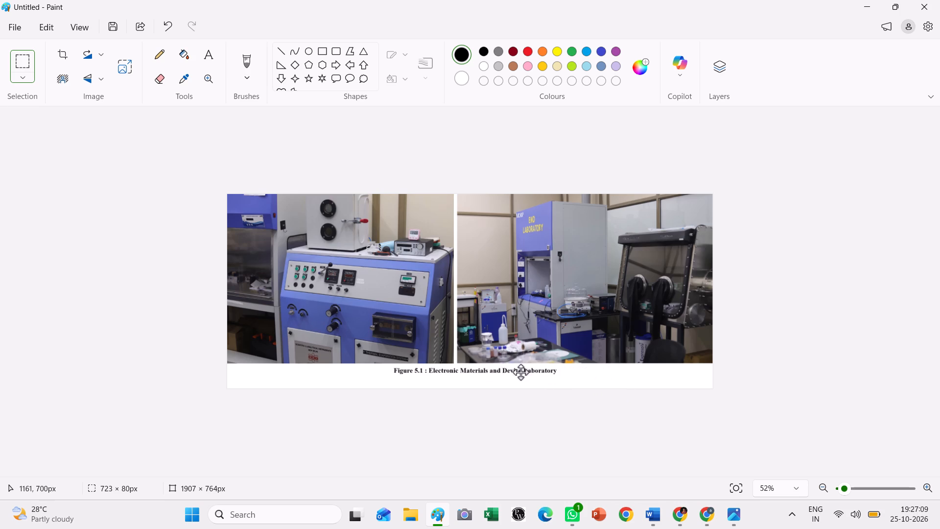
drag(521, 372, 497, 373)
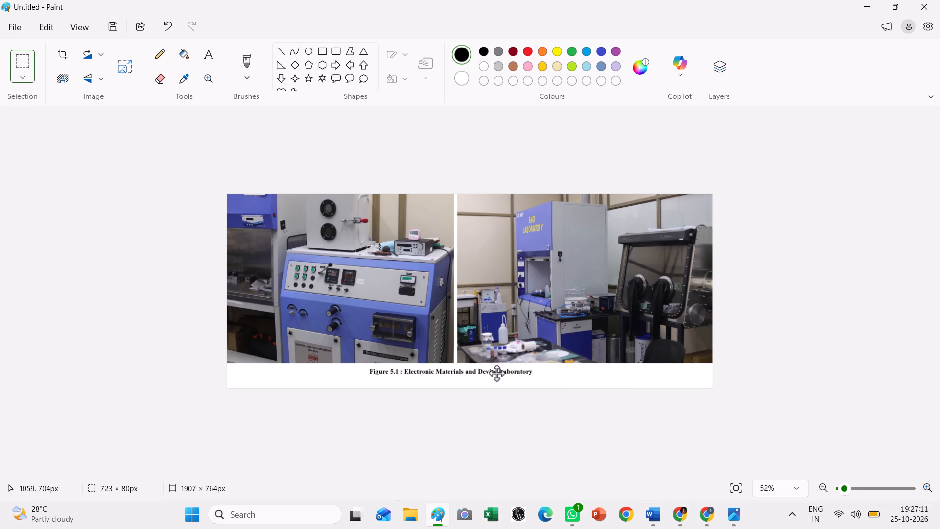
drag(497, 373, 498, 373)
click(568, 427)
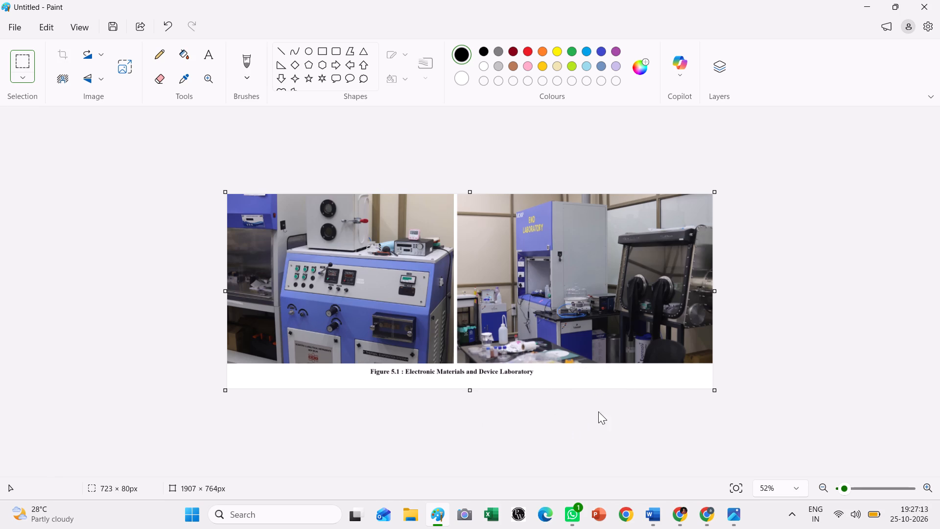
Shorten the canvas from its lower edge to 1907 × 738 px, trimming the white space below the title.
drag(474, 392, 474, 382)
Capture a rectangular screen snip of the combined photos together with their Figure 5.1 title.
ctrl+scroll(474, 379, up, 2)
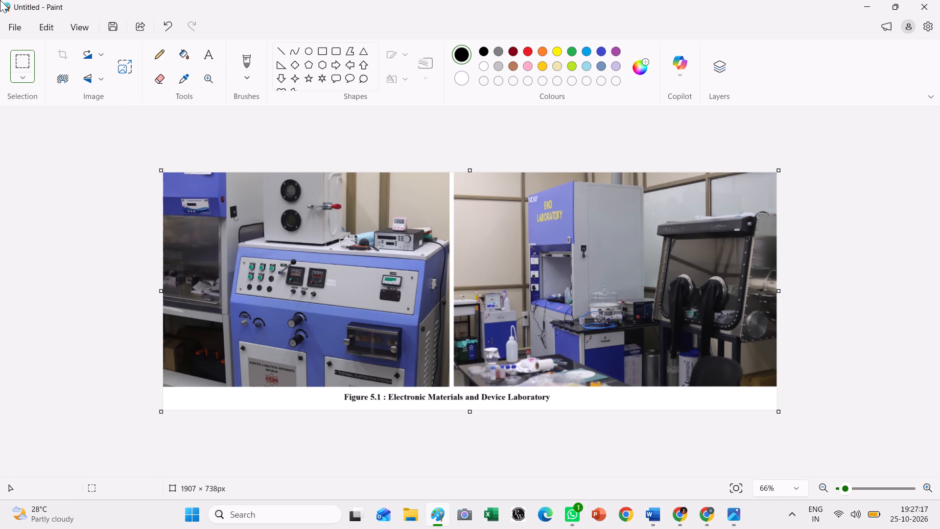
key(Print)
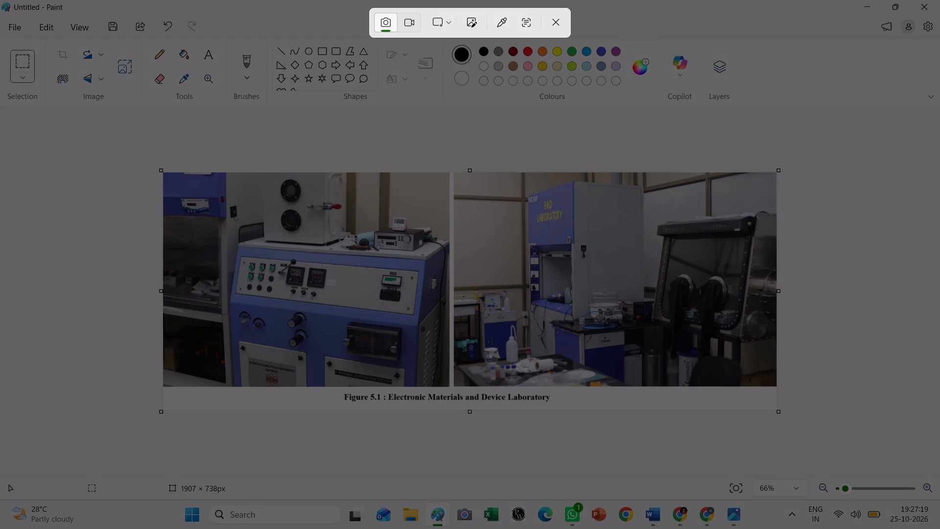
drag(163, 174, 696, 414)
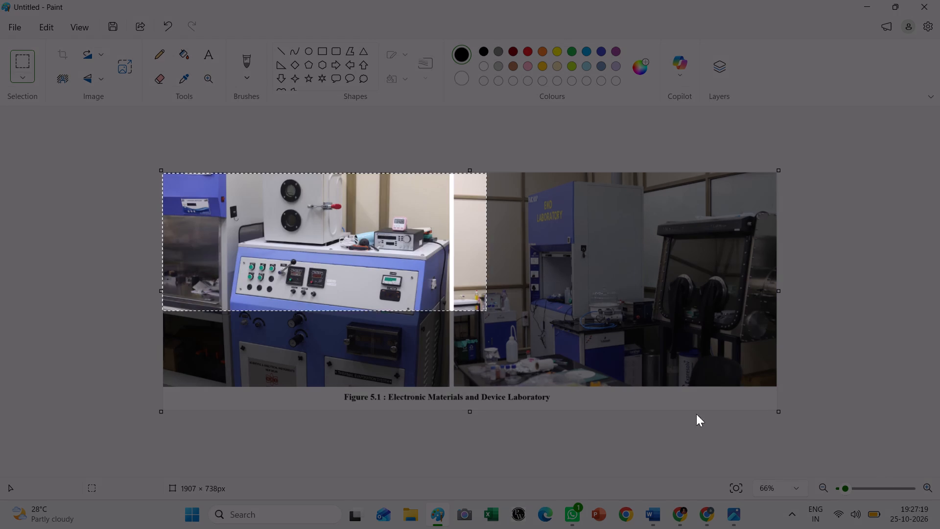
drag(696, 414, 771, 405)
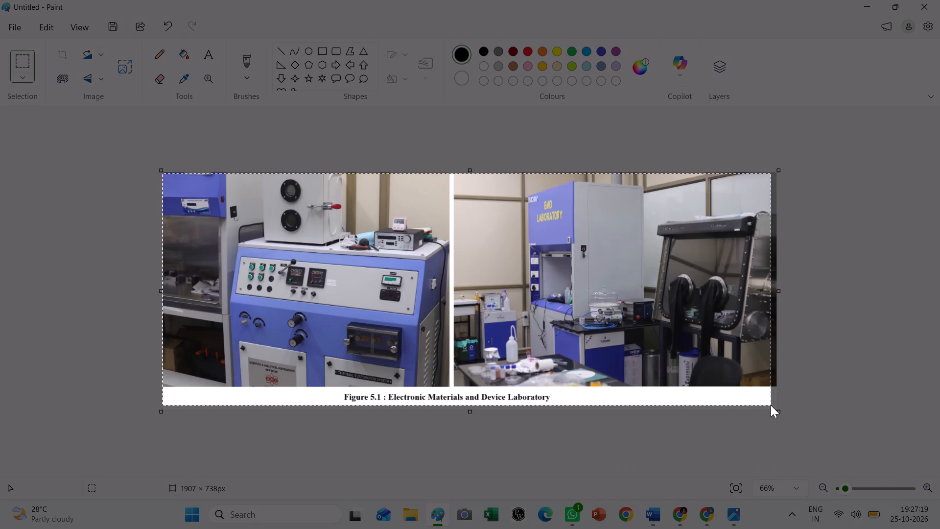
drag(771, 405, 770, 405)
Switch to the Sample_Report 1234 document in Word and paste the captured figure on the empty line above heading 5.2.
click(708, 510)
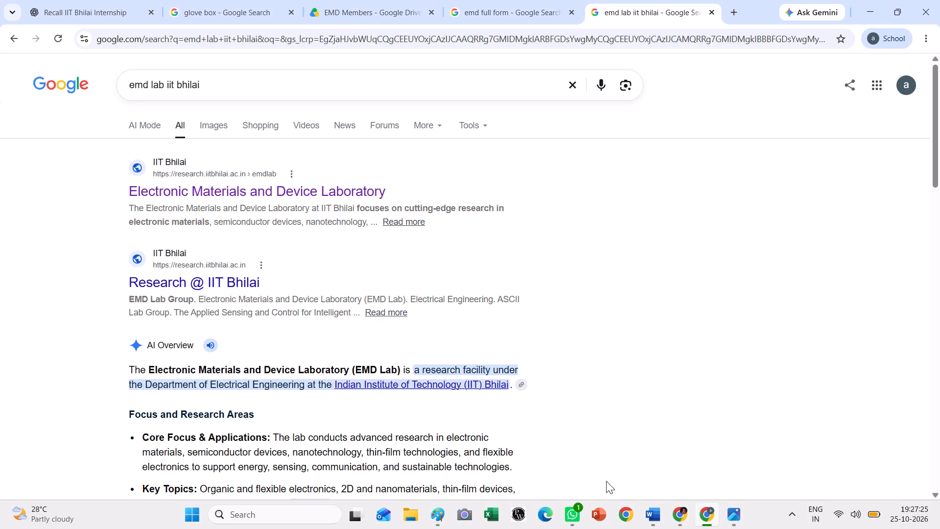
click(656, 519)
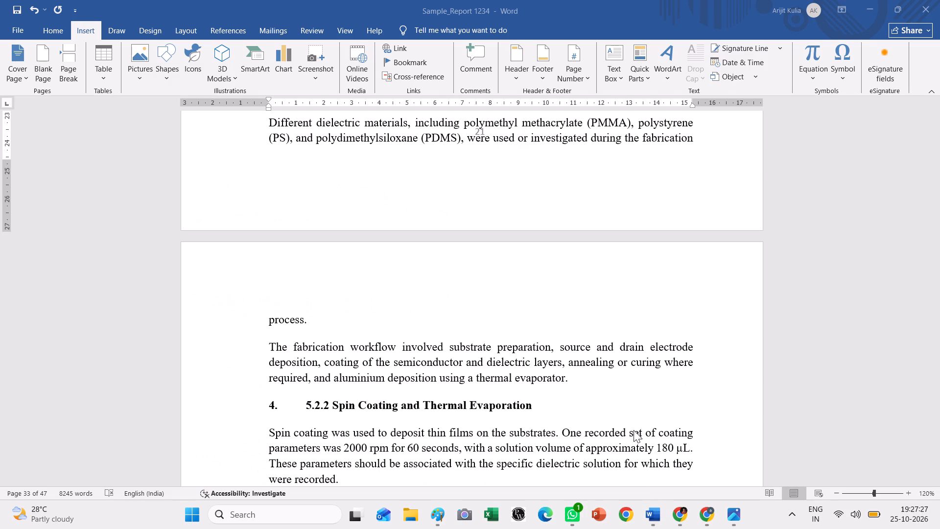
scroll(519, 276, up, 3)
scroll(522, 283, down, 4)
scroll(526, 295, up, 6)
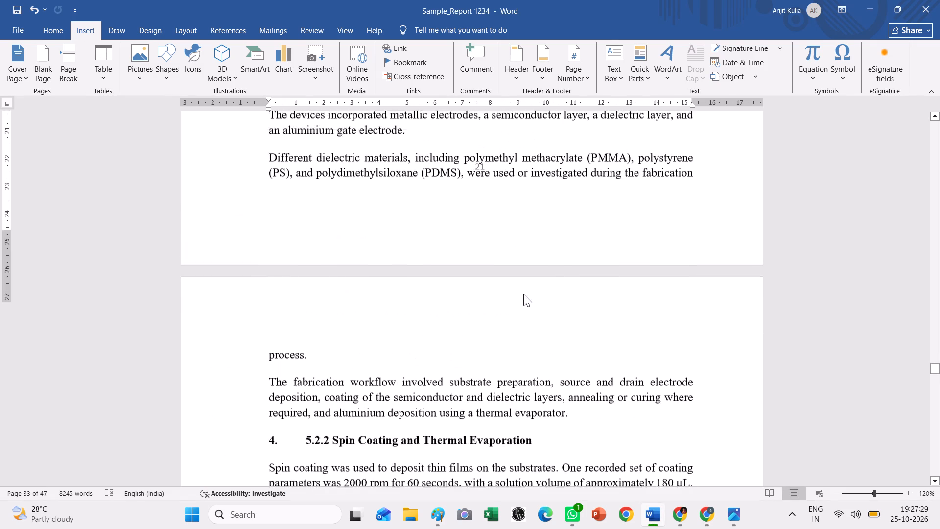
scroll(523, 294, up, 20)
scroll(523, 294, up, 4)
scroll(524, 298, down, 3)
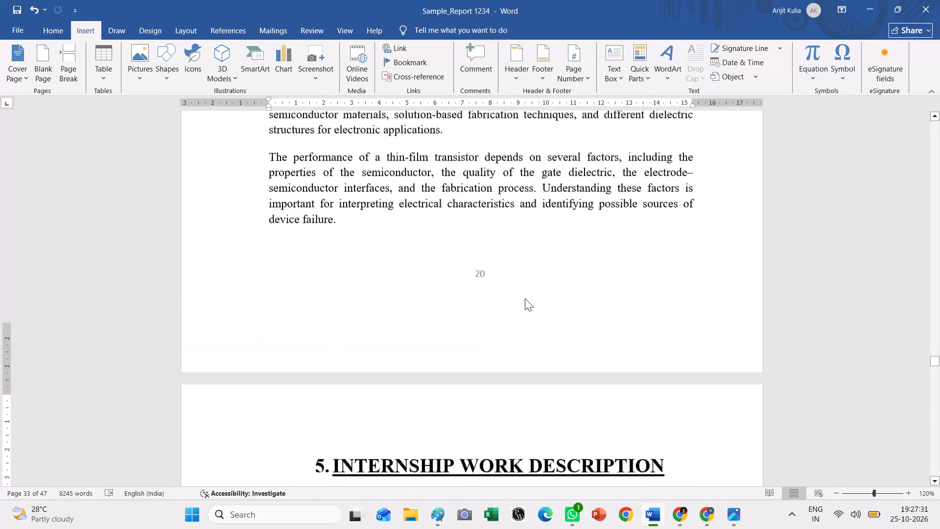
scroll(525, 298, down, 18)
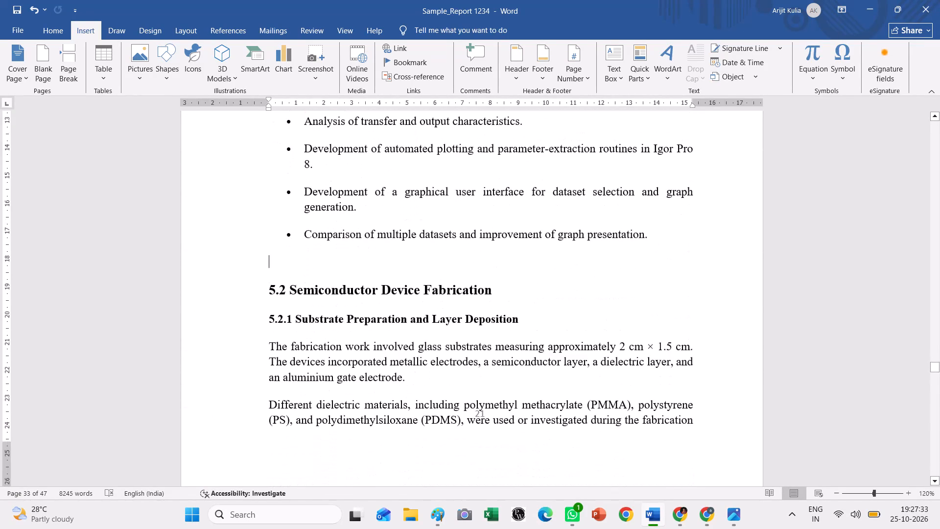
key(ctrl+v)
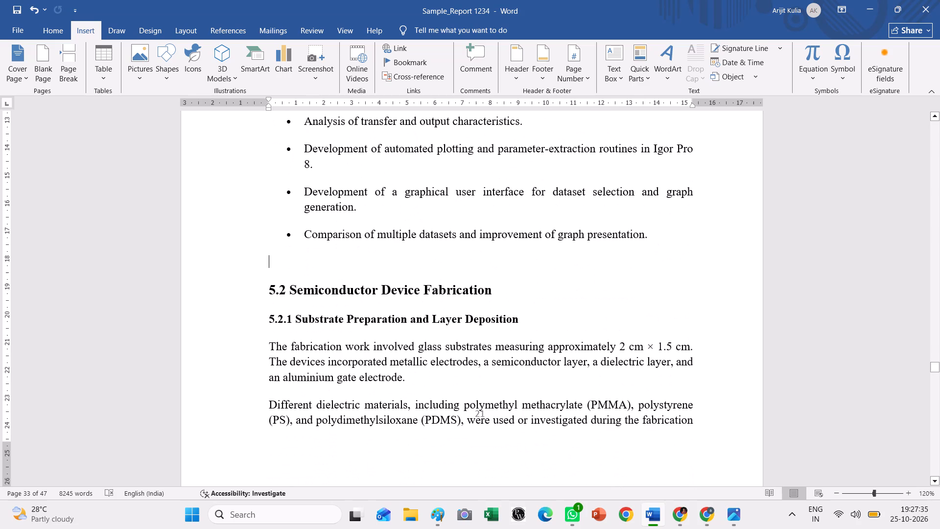
Check how the pasted Figure 5.1 sits below the activities list and where section 5.2 starts after it.
scroll(509, 296, down, 3)
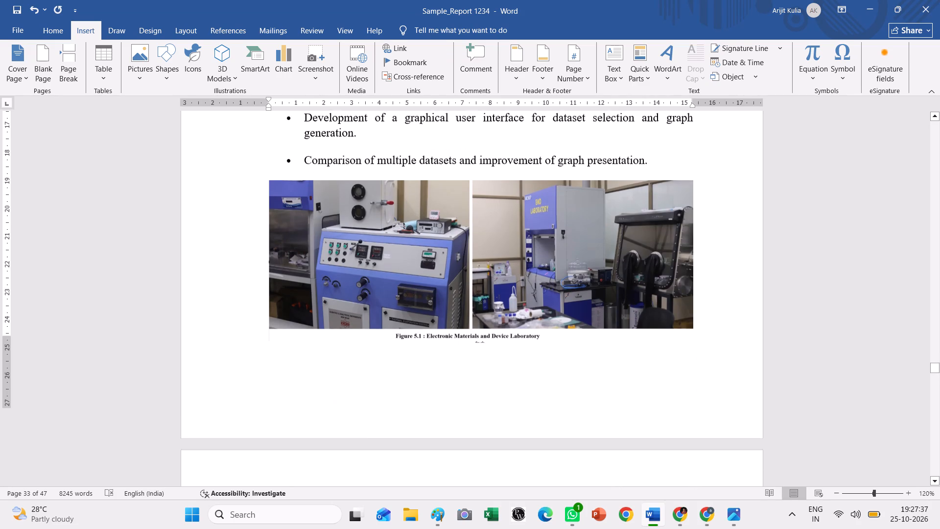
scroll(510, 297, down, 3)
click(399, 348)
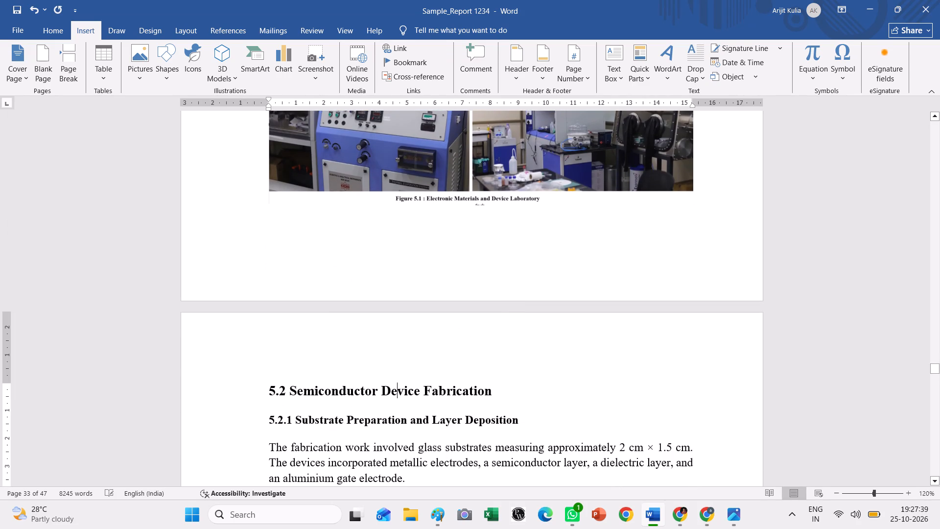
scroll(547, 304, down, 6)
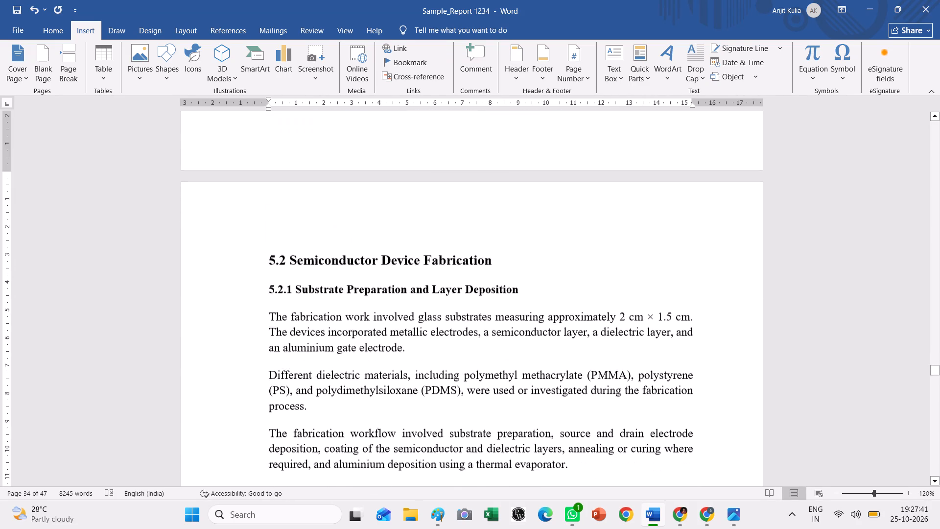
scroll(549, 313, down, 4)
scroll(549, 320, up, 18)
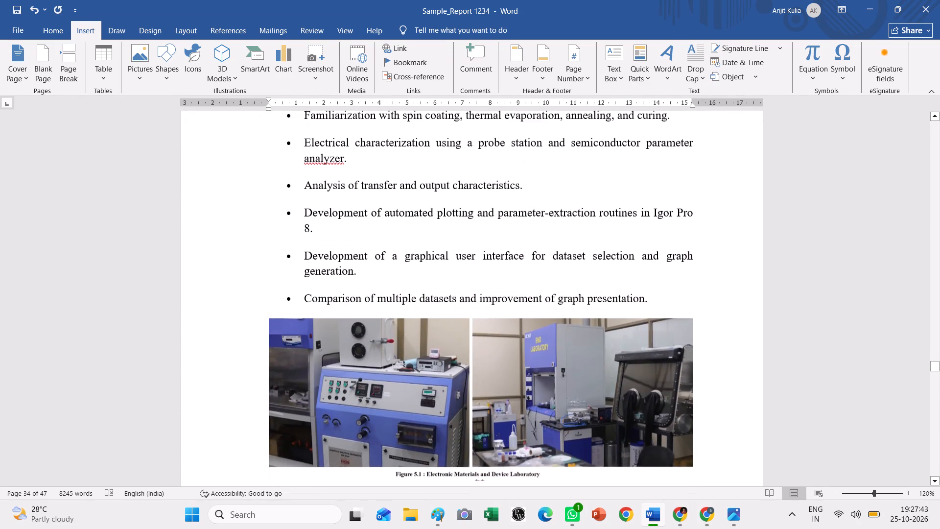
scroll(549, 321, down, 1)
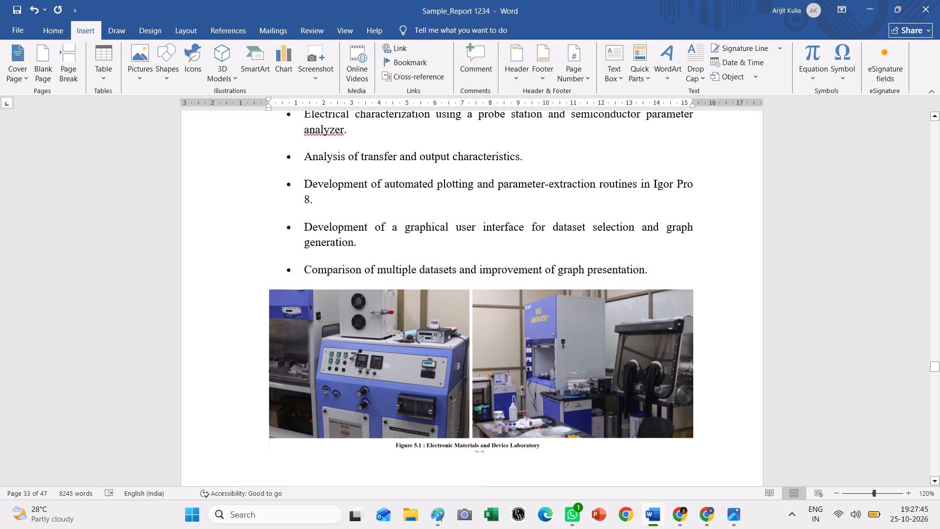
scroll(551, 323, down, 2)
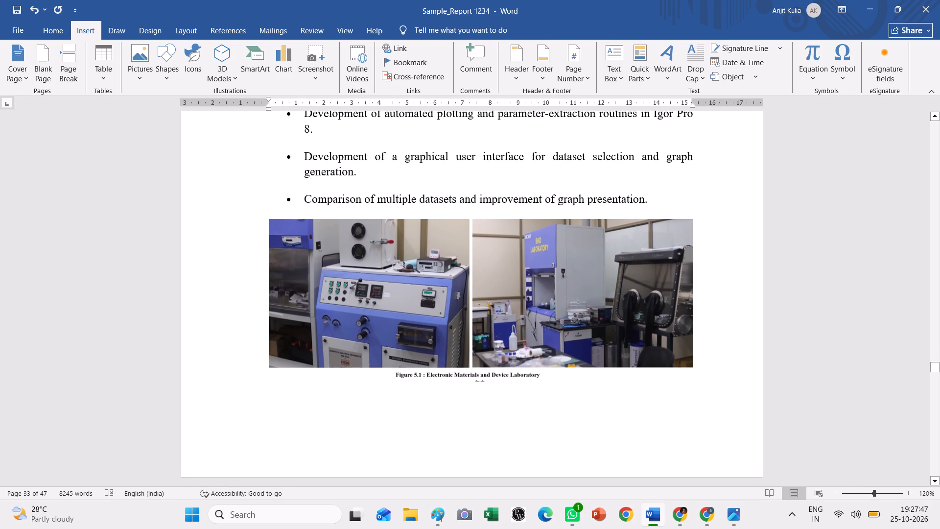
scroll(492, 387, down, 2)
scroll(492, 387, up, 4)
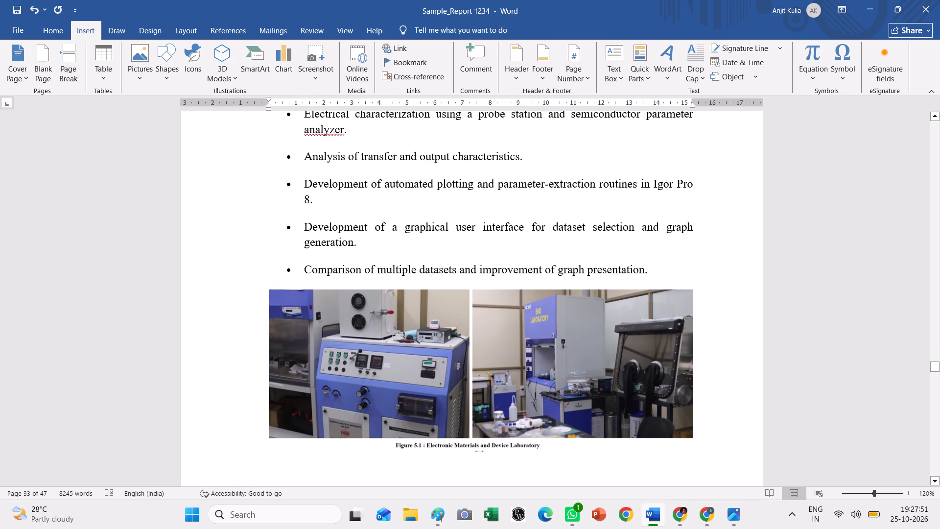
scroll(503, 397, down, 2)
scroll(505, 393, up, 7)
scroll(516, 375, down, 6)
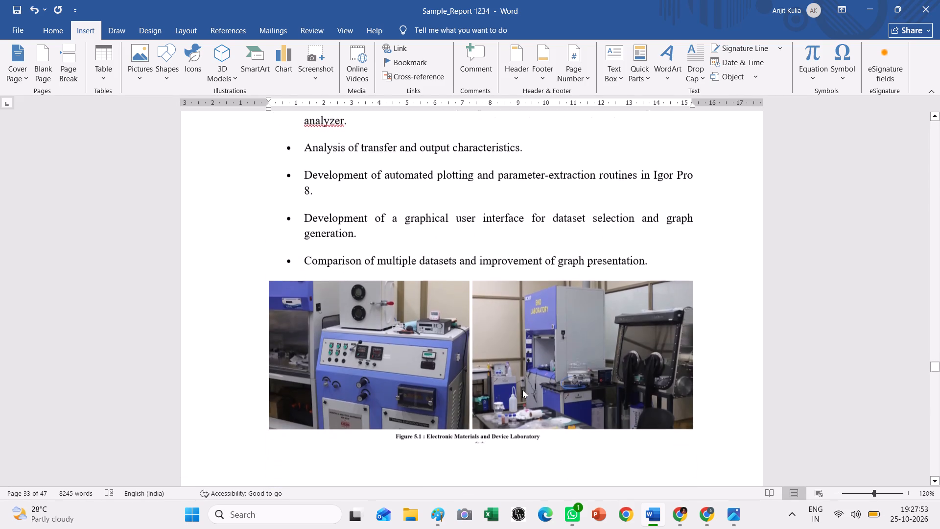
Review section 5.2 down to the Figure 5.2 placeholder, and reread the internship overview above Figure 5.1.
scroll(522, 390, down, 18)
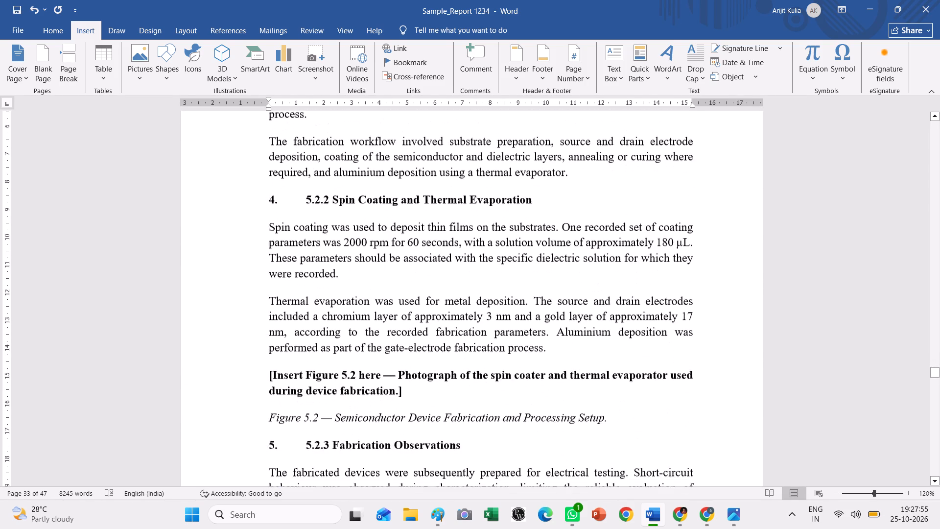
scroll(538, 407, down, 3)
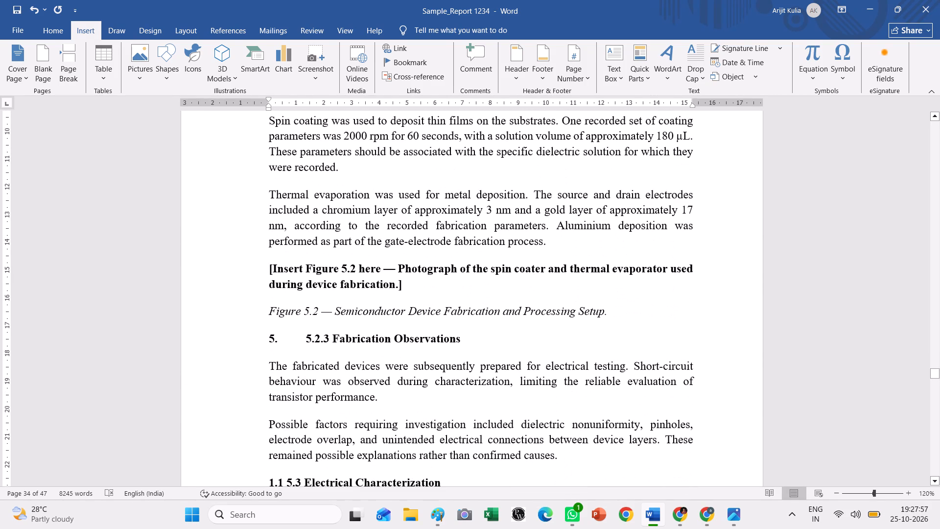
scroll(557, 412, up, 15)
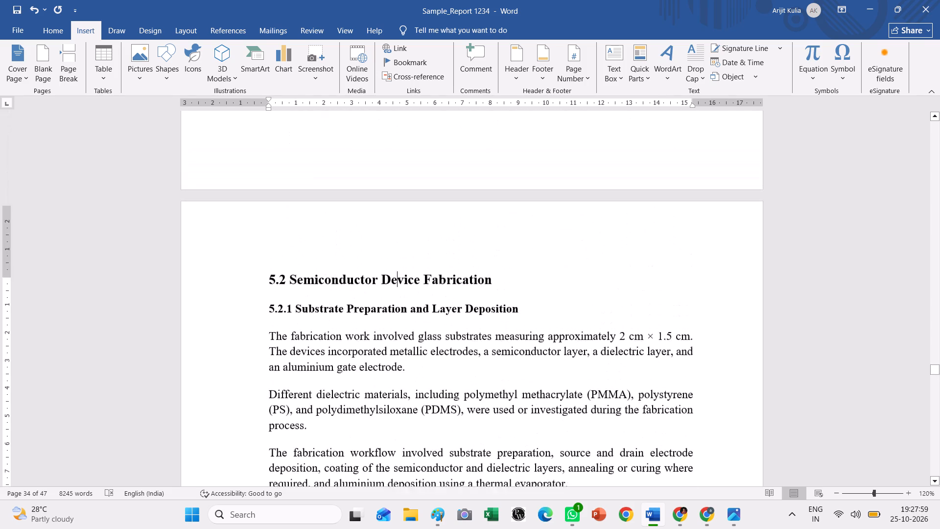
scroll(562, 407, up, 6)
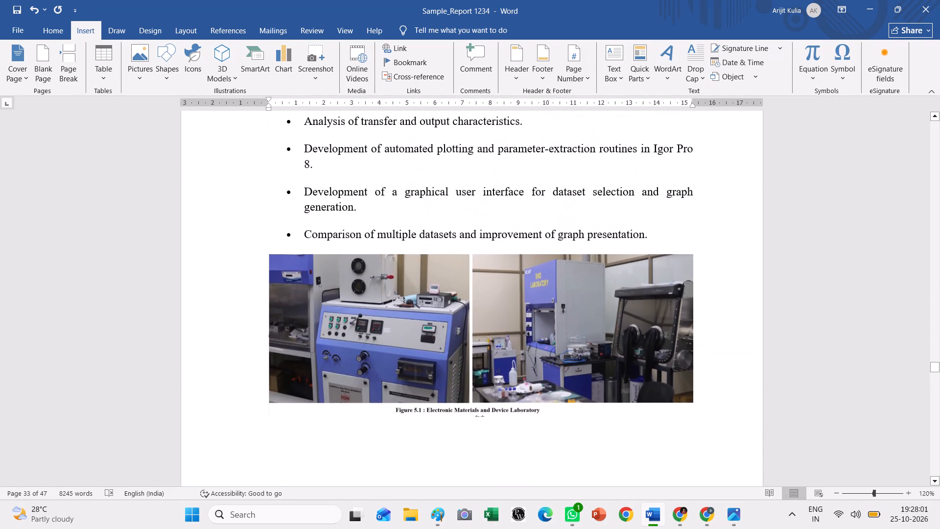
scroll(505, 326, up, 8)
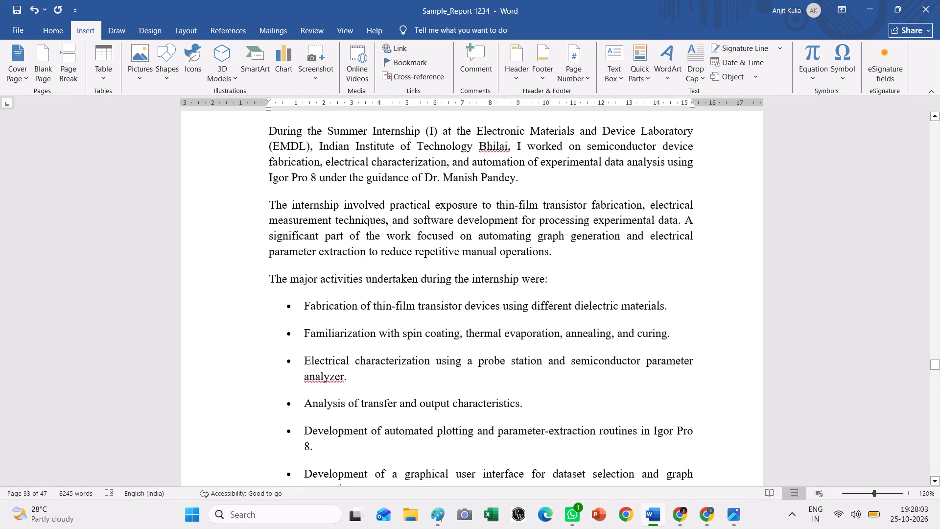
scroll(514, 326, up, 1)
Remove the automatic list number and the indent from the heading "5.2.2 Spin Coating and Thermal Evaporation".
scroll(514, 326, down, 3)
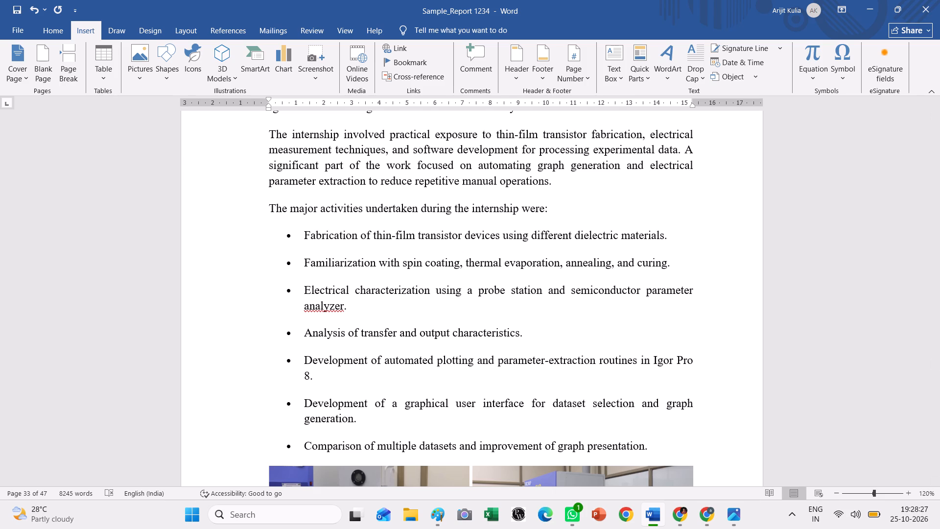
scroll(517, 264, down, 5)
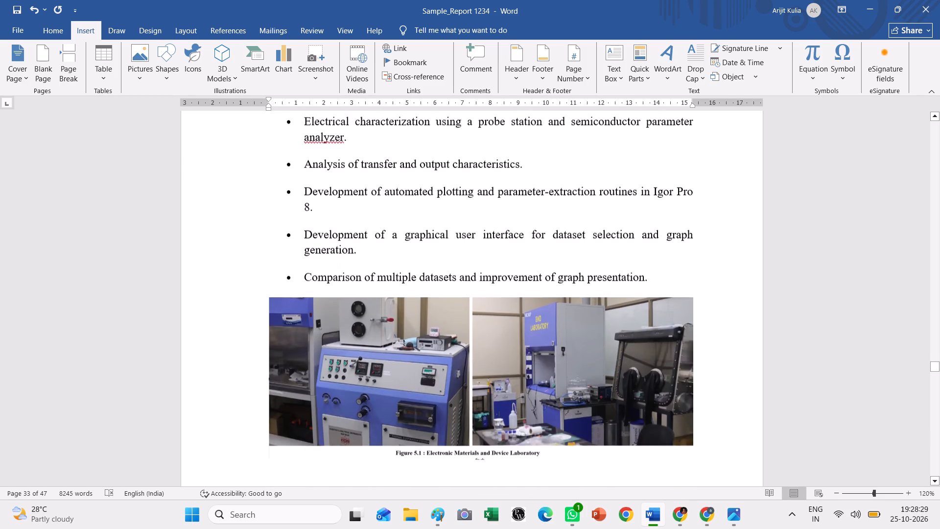
scroll(520, 279, down, 14)
scroll(546, 351, down, 3)
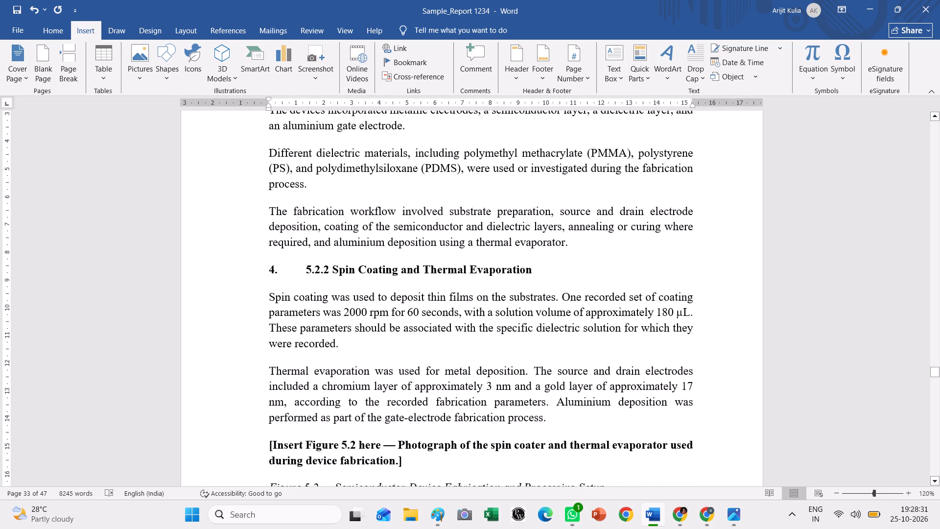
click(304, 271)
key(BackSpace)
key(BackSpace)
Compare the 5.2.1 and 5.2.2 headings and read on to the Figure 5.2 placeholder for the required photographs.
scroll(380, 300, down, 4)
scroll(381, 300, up, 6)
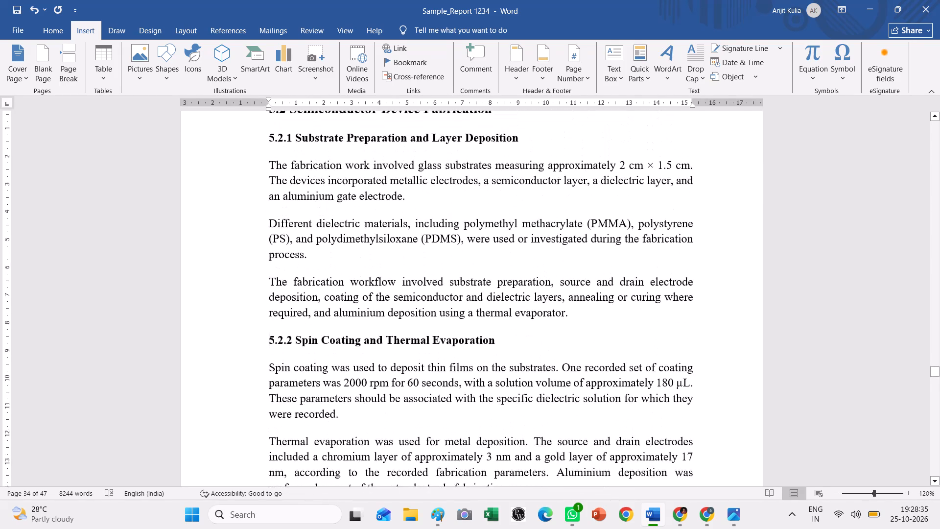
scroll(382, 300, up, 4)
scroll(382, 300, down, 3)
scroll(382, 300, up, 5)
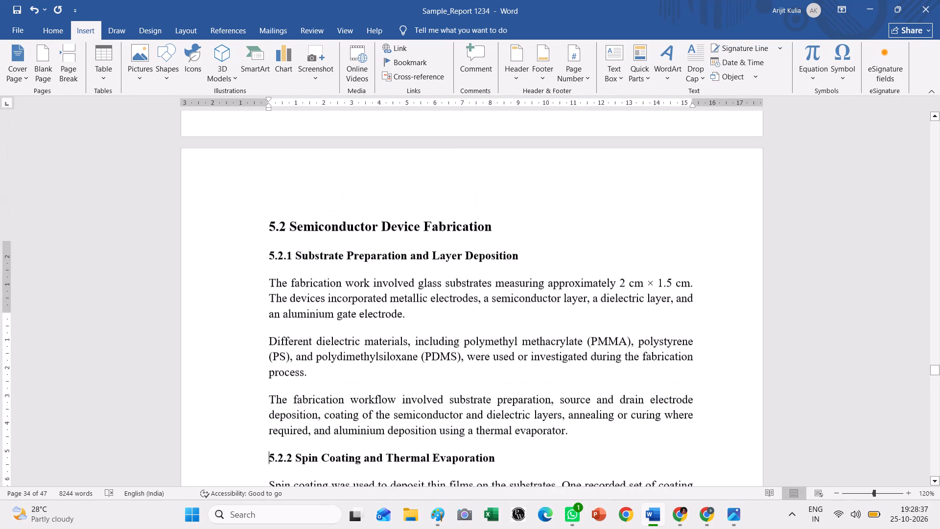
scroll(382, 300, up, 5)
scroll(382, 299, down, 11)
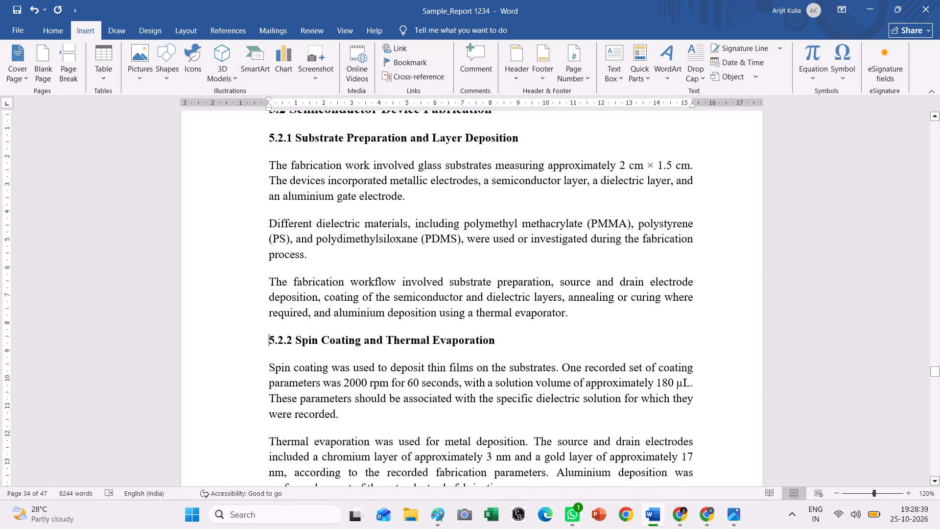
scroll(396, 344, down, 5)
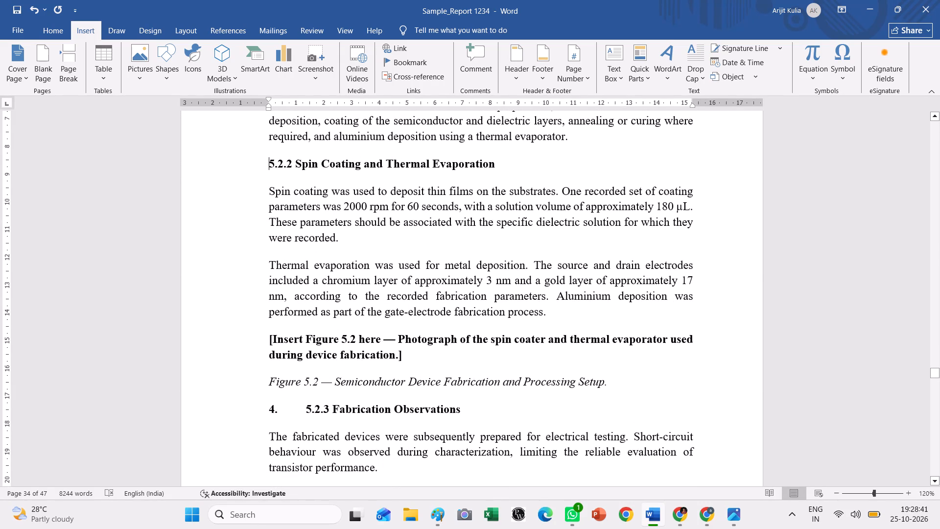
Switch to Chrome and close the "emd full form" and "emd lab iit bhilai" search tabs.
click(700, 516)
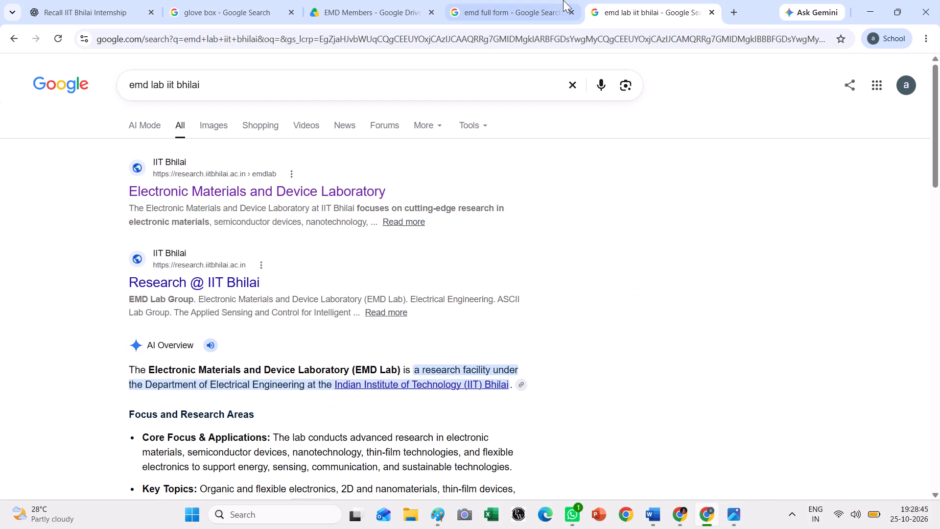
click(572, 10)
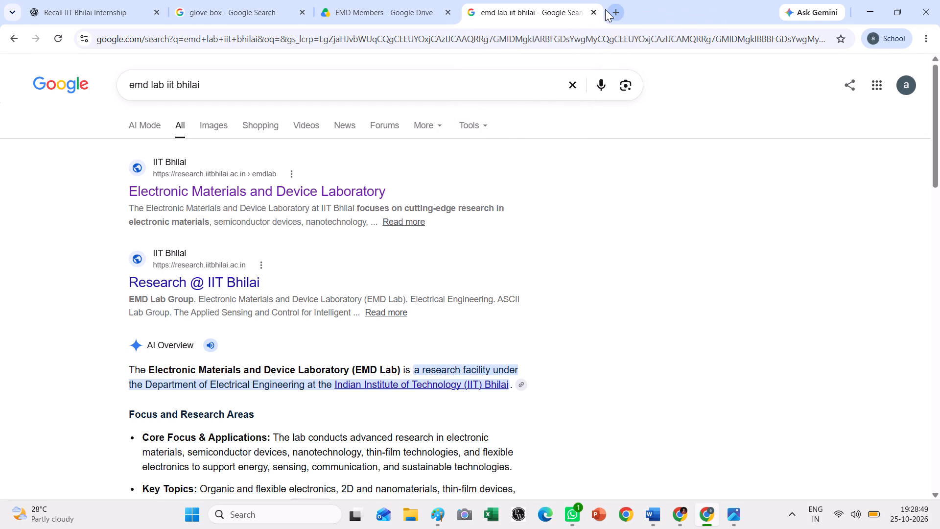
click(594, 12)
Compare the equipment photos IMG_0892.JPG to IMG_0894.JPG in the EMD Members Drive folder for a suitable thermal evaporator view.
click(413, 0)
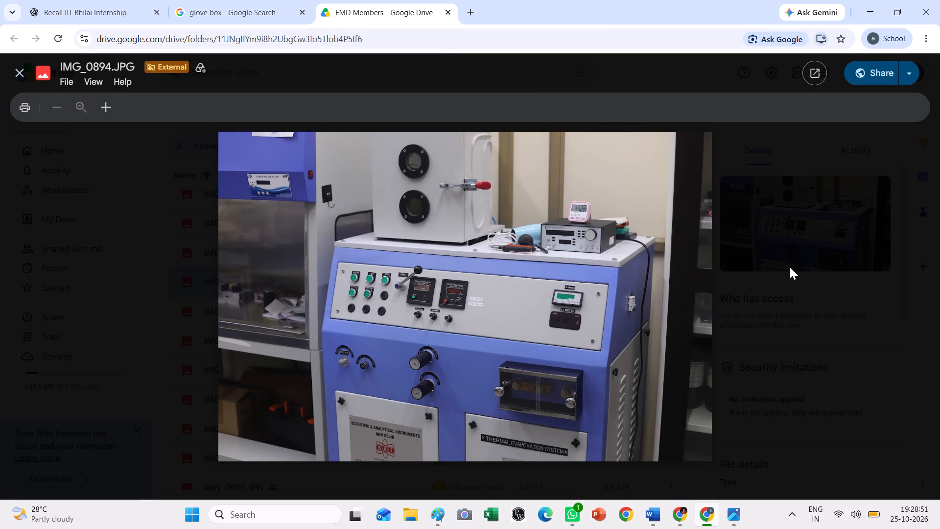
key(Right)
key(Right)
key(Right)
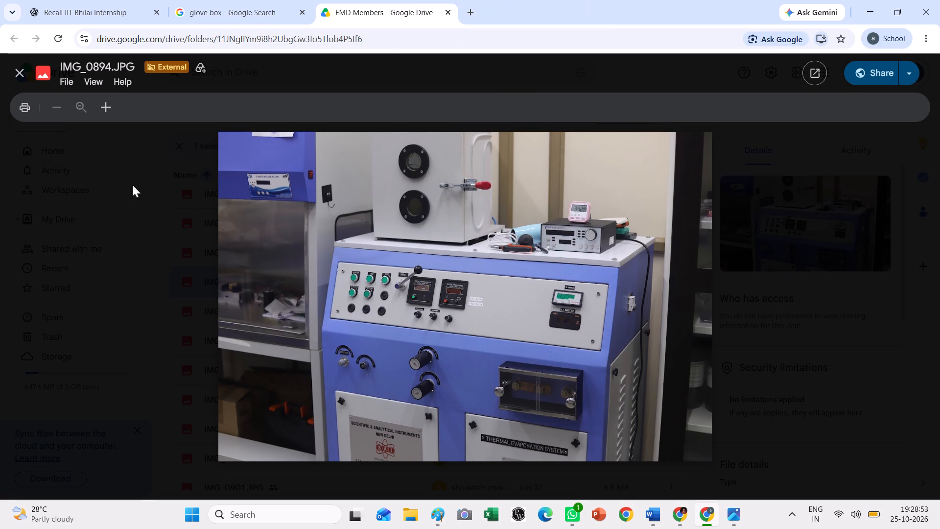
click(18, 66)
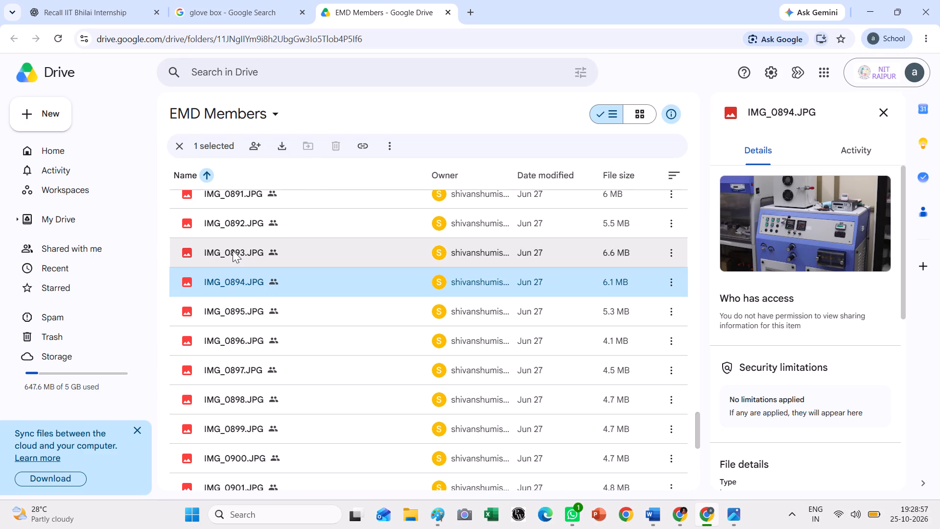
click(257, 250)
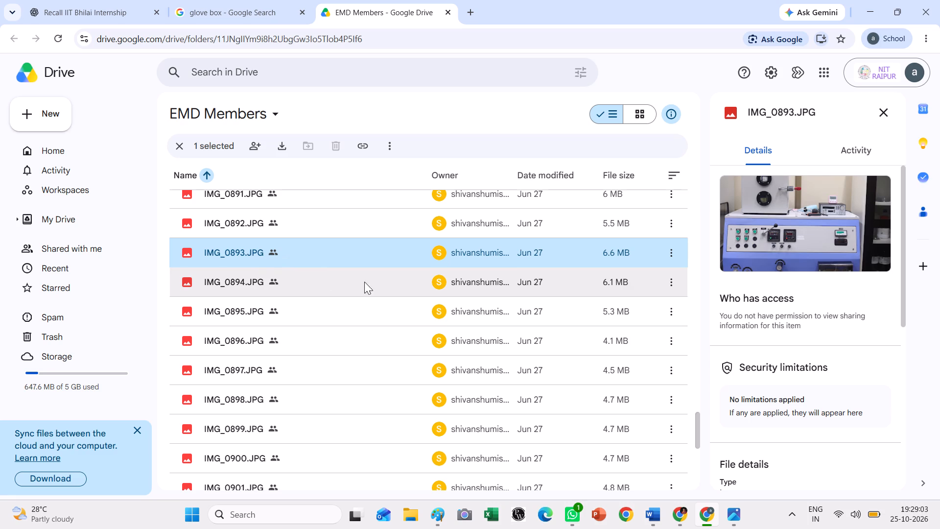
click(213, 225)
scroll(313, 276, up, 2)
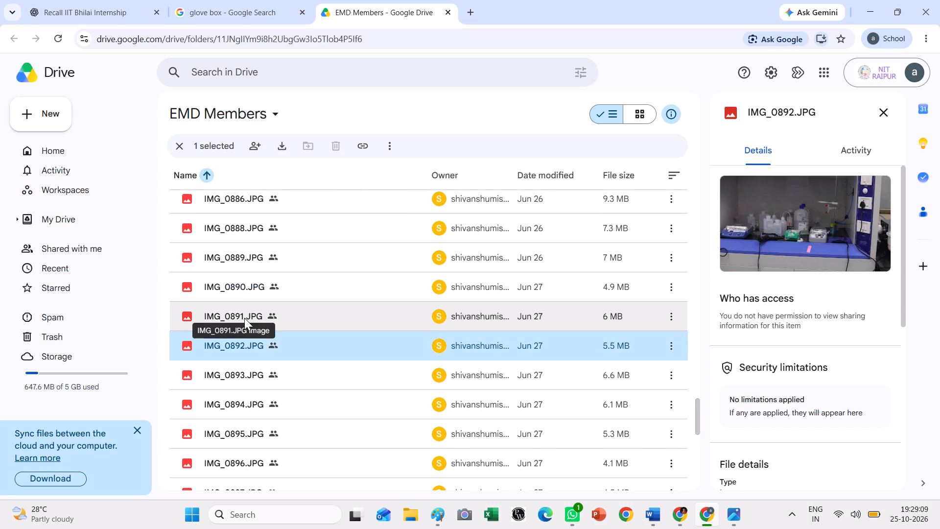
click(243, 377)
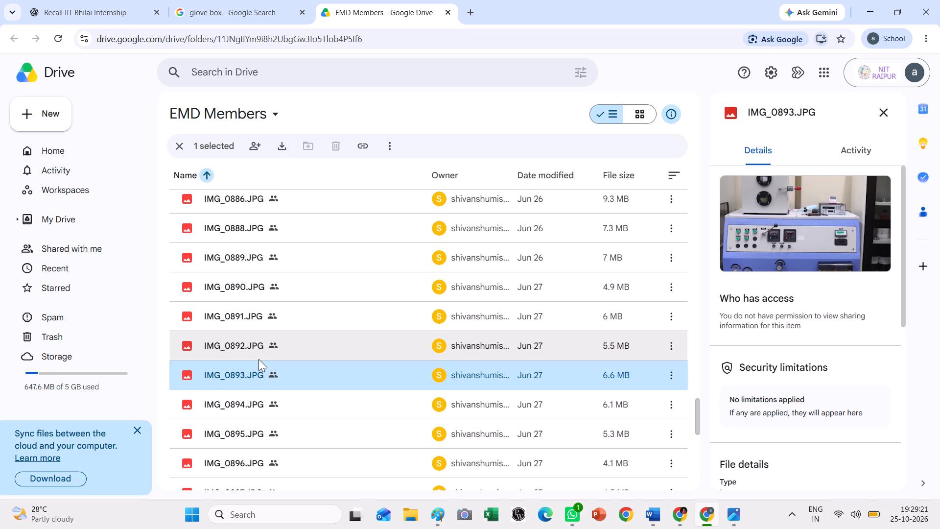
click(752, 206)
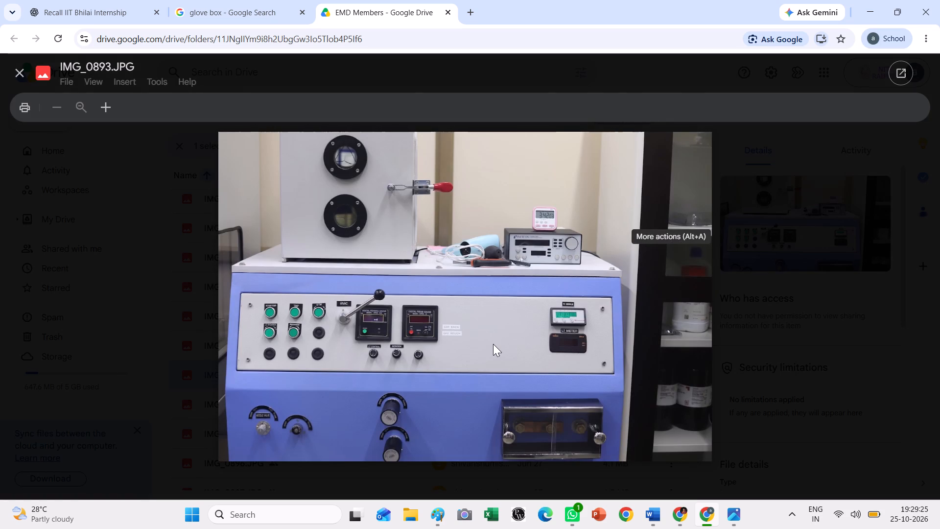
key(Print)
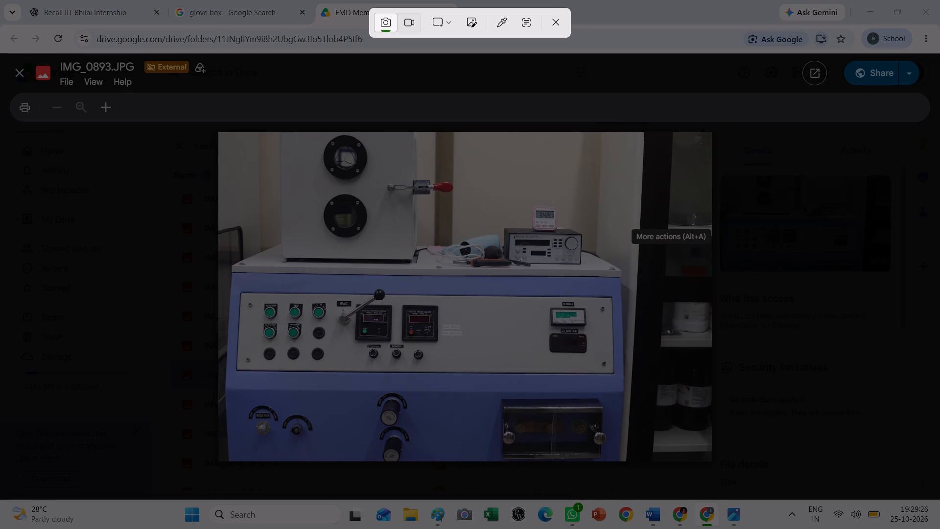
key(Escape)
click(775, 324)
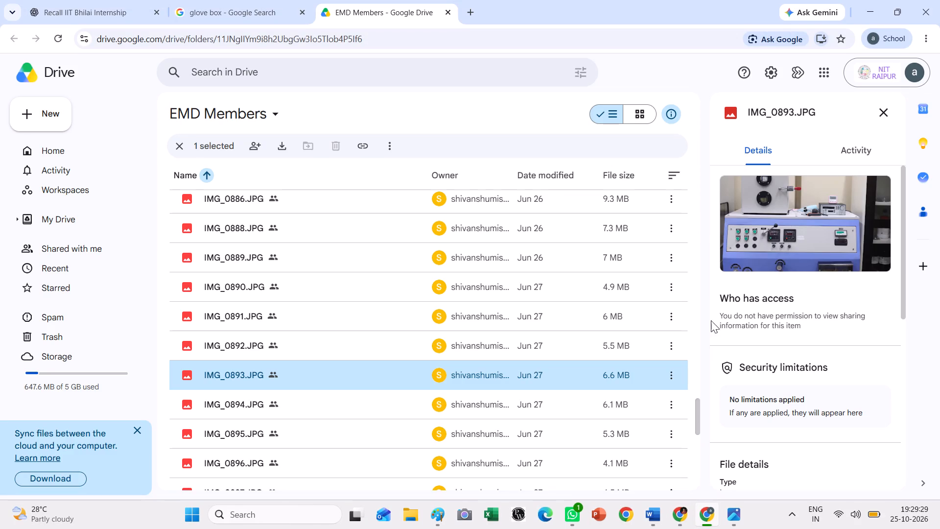
Open IMG_0893.JPG at preview size and snip the thermal evaporator, leaving out the dark shelves beside it.
click(788, 252)
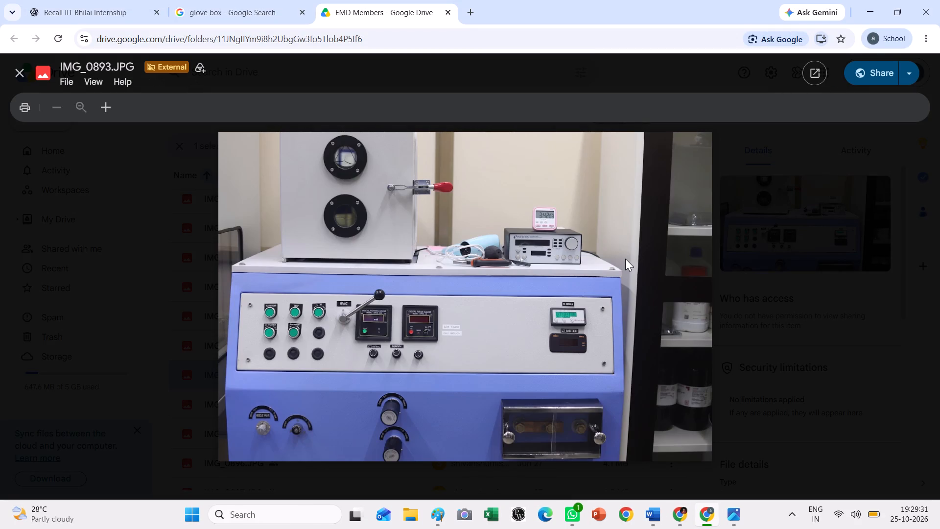
key(Print)
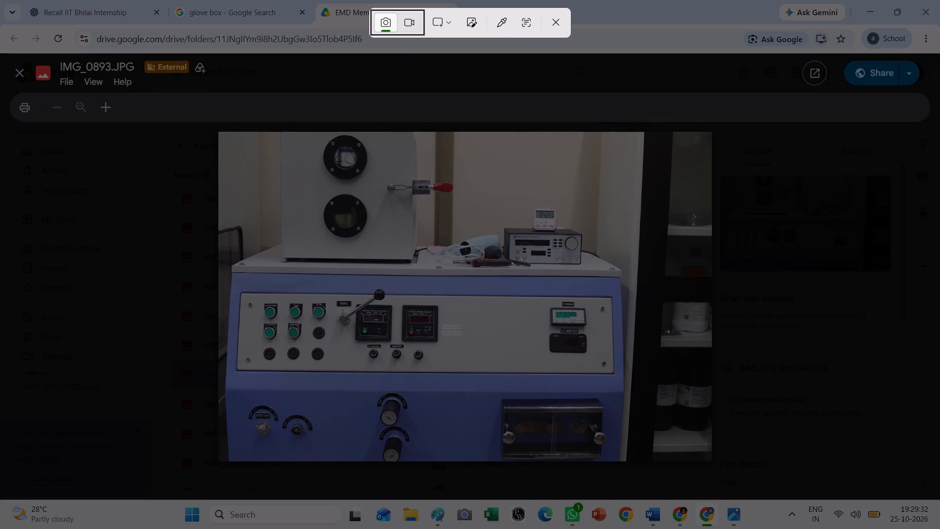
drag(221, 135, 630, 458)
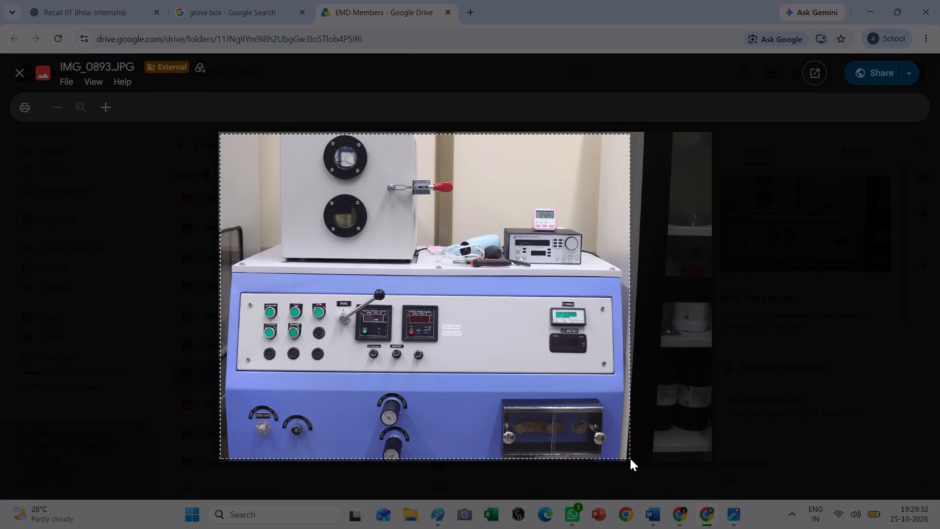
drag(630, 458, 624, 460)
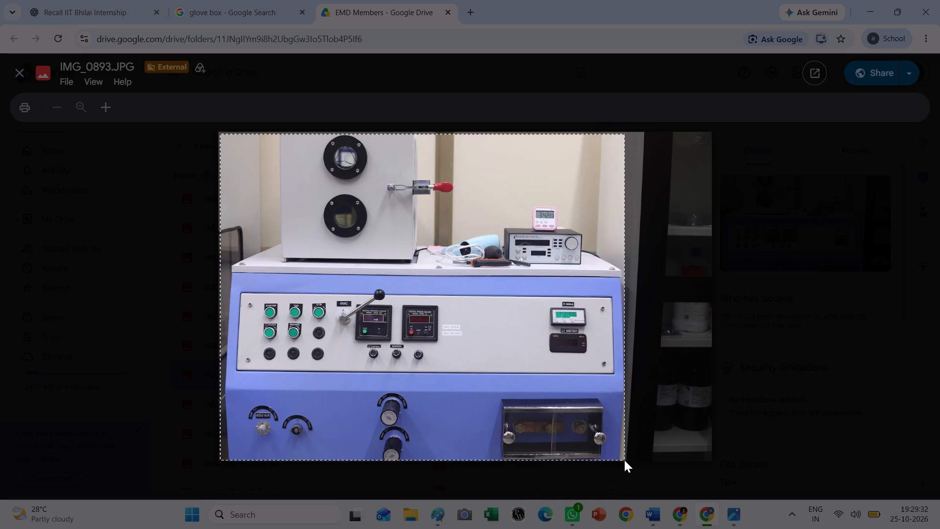
drag(624, 460, 624, 461)
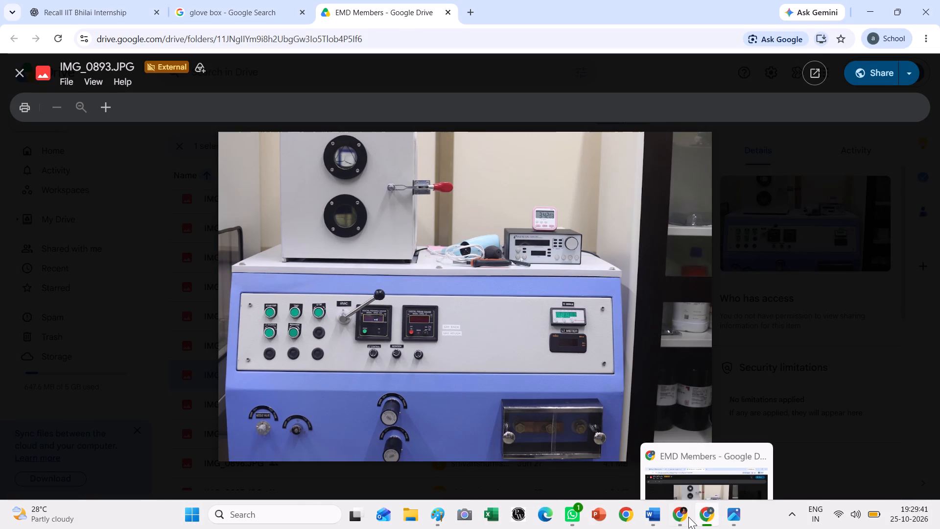
Switch to Paint, clear the old Figure 5.1 composition from the canvas and paste the captured thermal evaporator photo in its place.
click(688, 517)
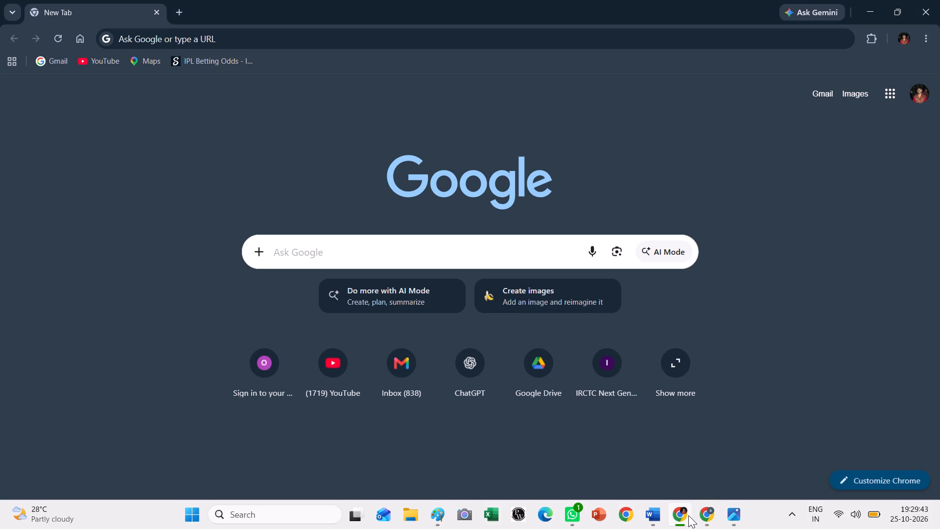
click(445, 514)
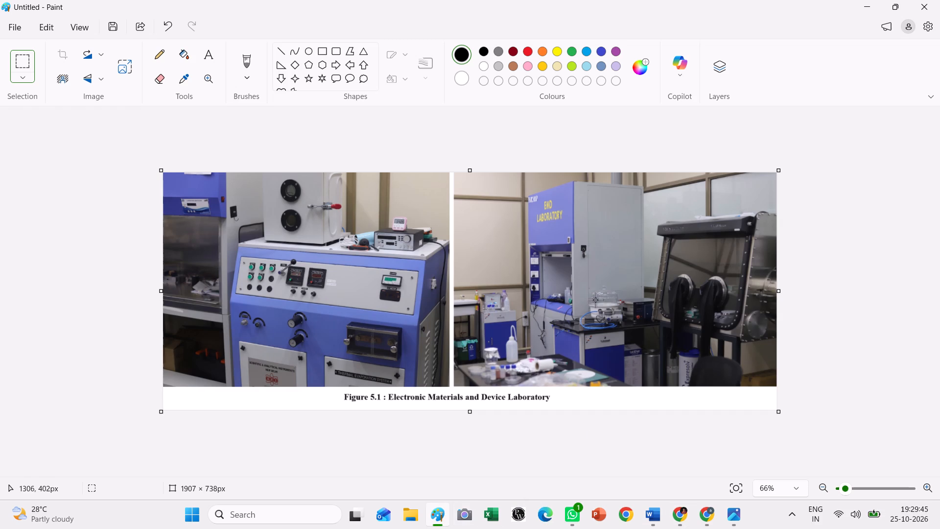
key(ctrl+a)
key(Delete)
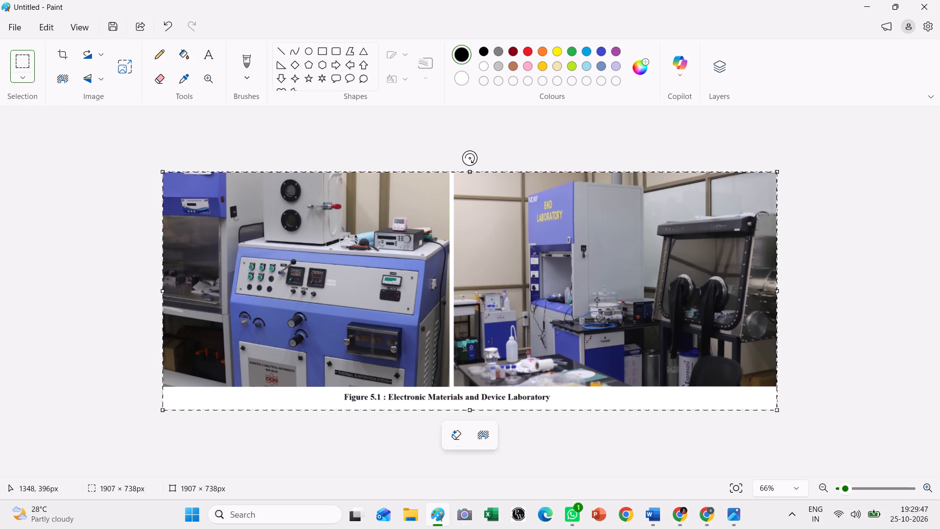
key(ctrl+v)
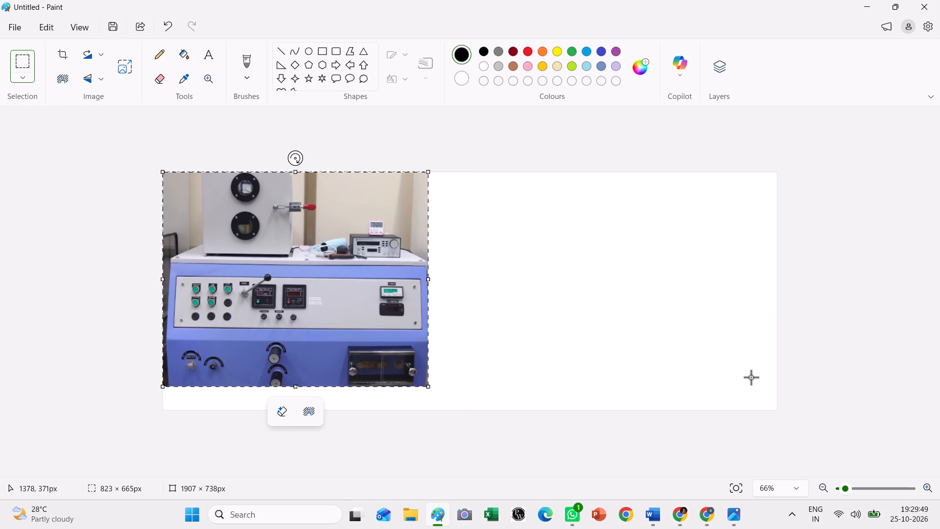
click(906, 435)
Return to the EMD Members Drive folder and preview photos between IMG_0897.JPG and IMG_0907.JPG for a spin coater picture.
click(705, 520)
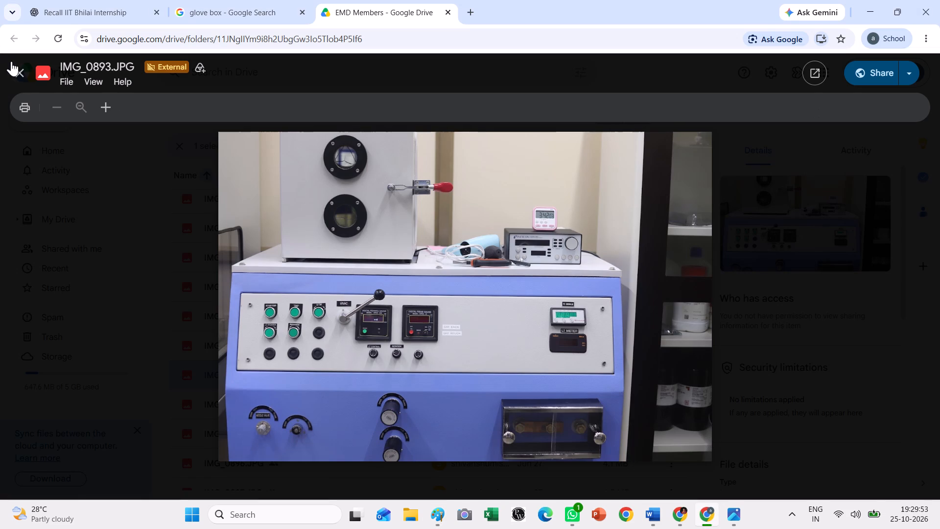
click(22, 76)
scroll(340, 355, down, 3)
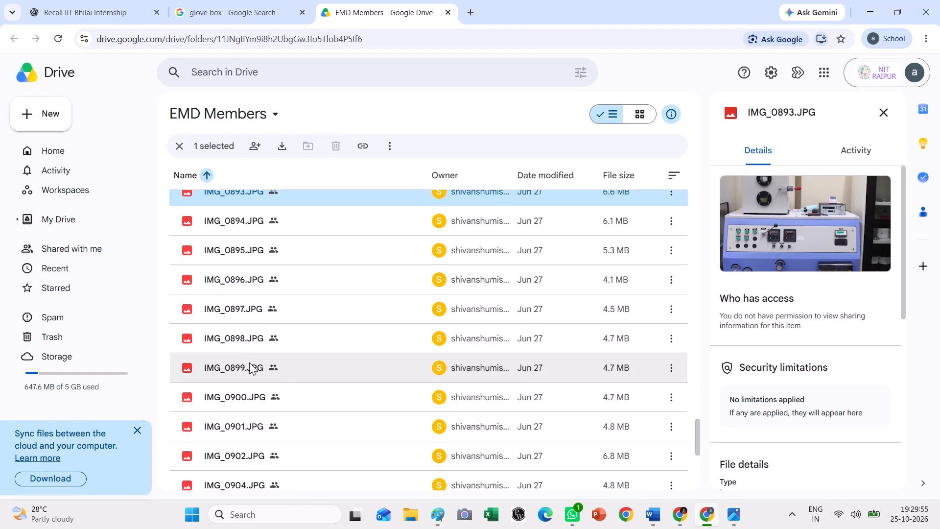
click(235, 306)
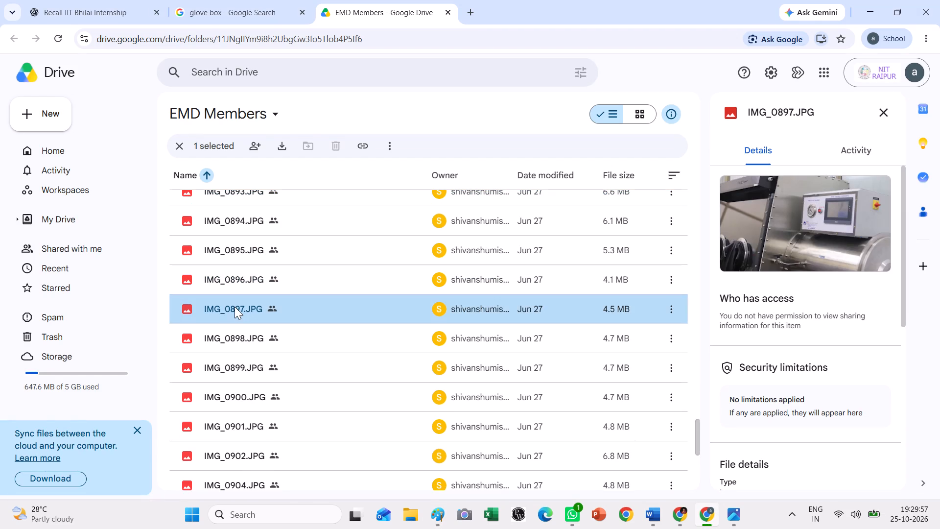
click(236, 337)
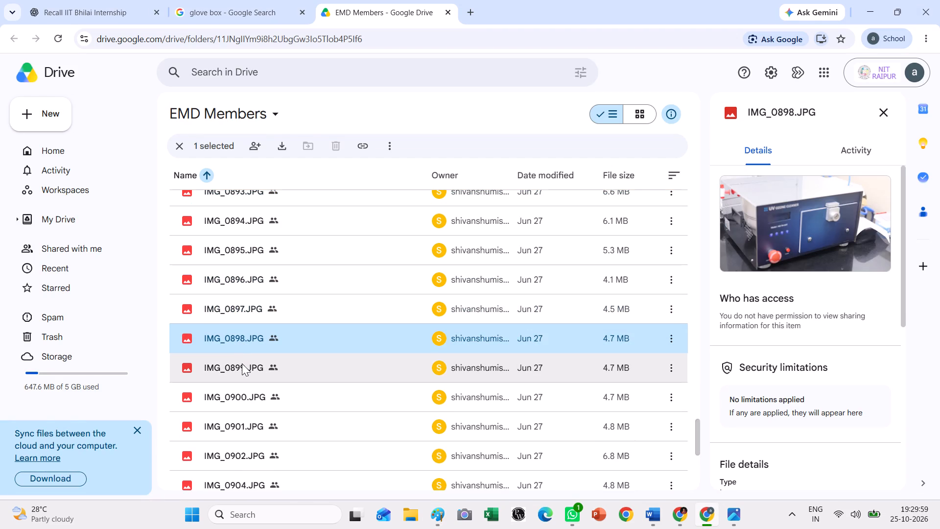
click(242, 363)
click(245, 399)
scroll(245, 399, down, 2)
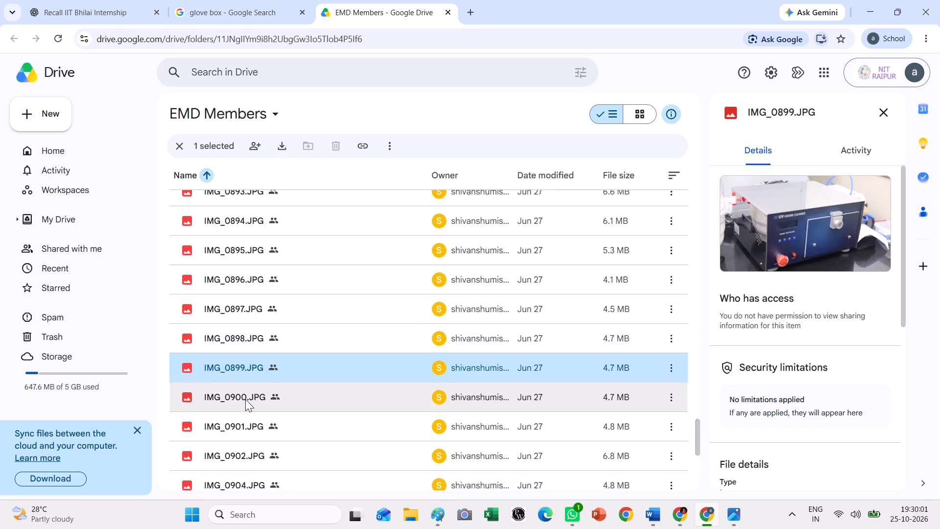
click(245, 439)
click(244, 418)
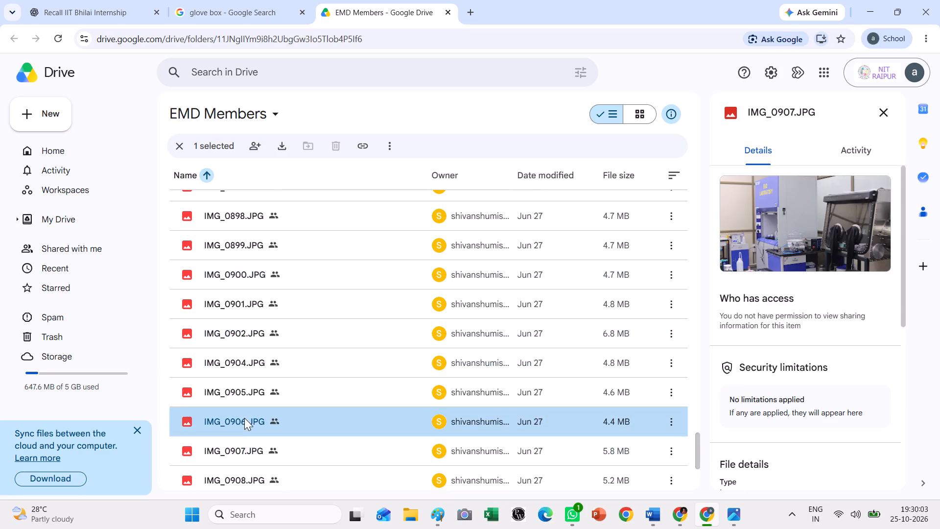
click(241, 390)
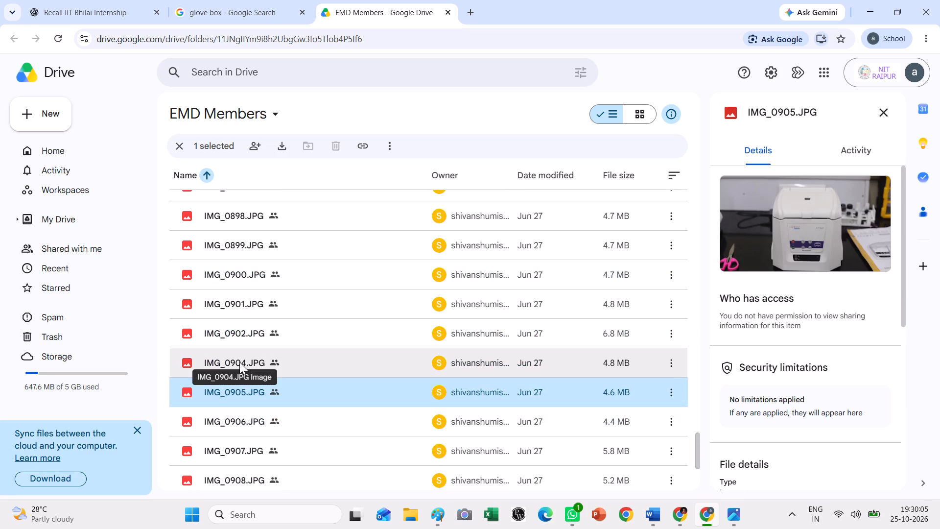
click(240, 362)
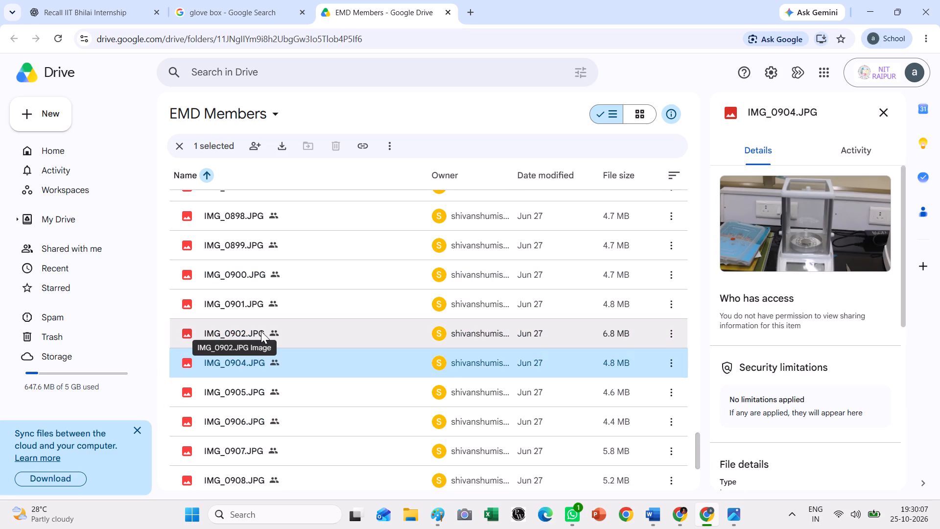
click(261, 332)
click(265, 368)
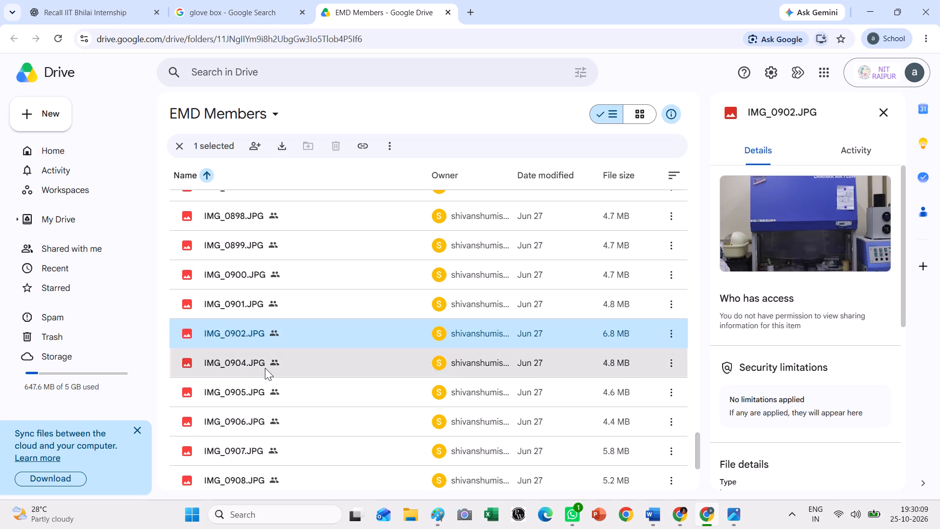
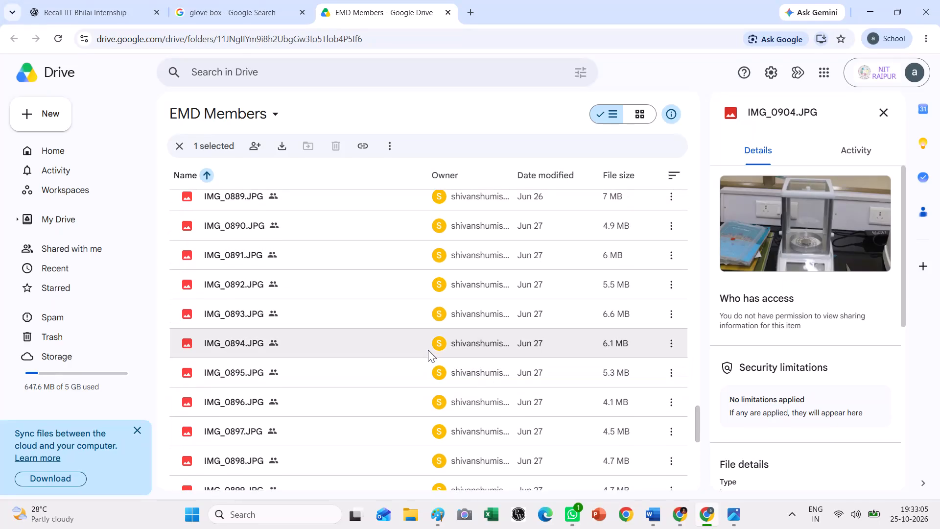
Preview the earlier photos between IMG_0886.JPG and IMG_0891.JPG in the EMD Members folder for a spin coater picture.
click(227, 259)
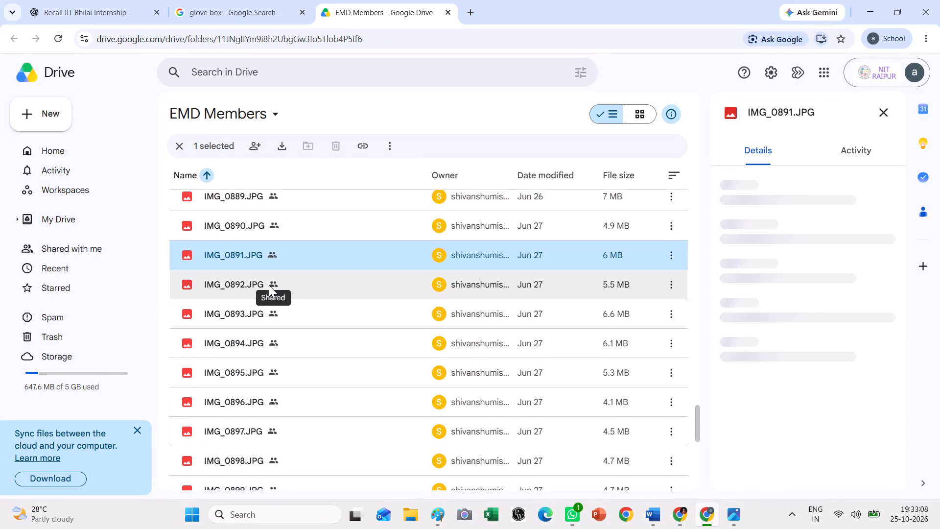
scroll(272, 287, up, 3)
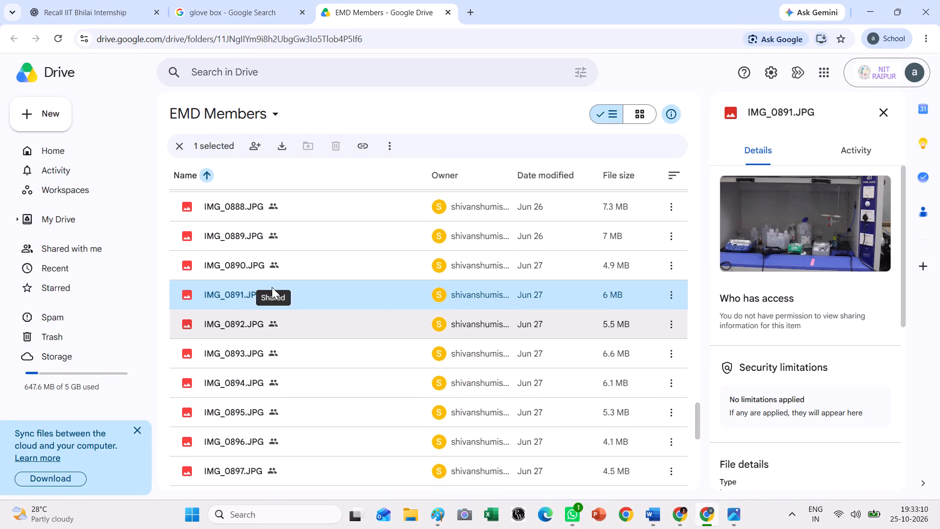
click(244, 324)
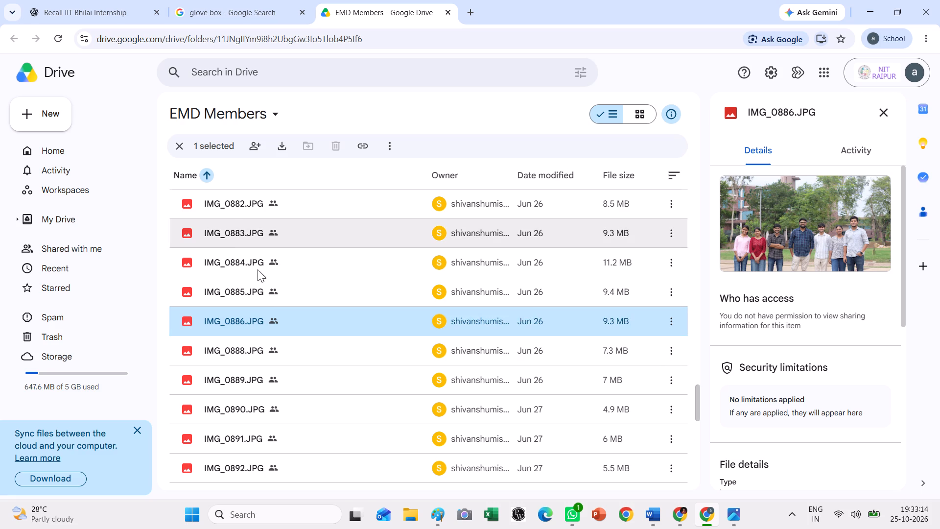
click(269, 377)
scroll(270, 368, down, 1)
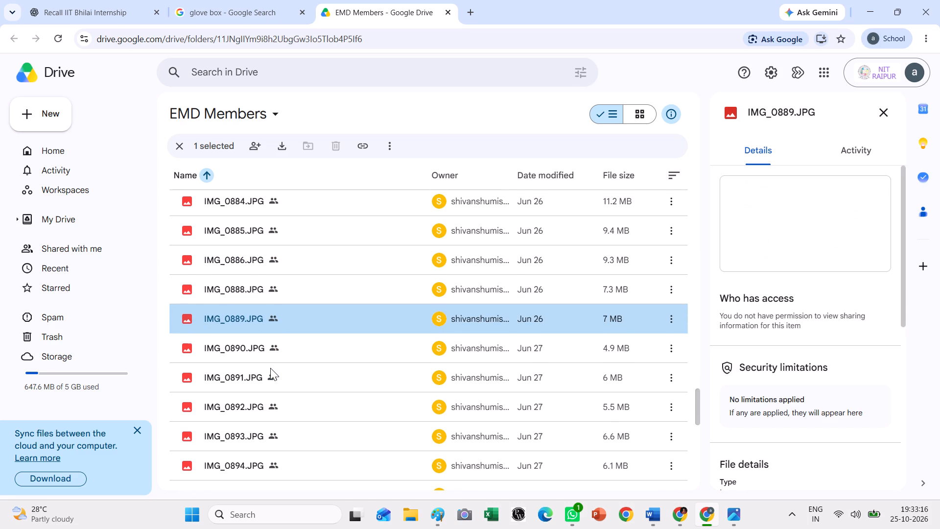
click(248, 350)
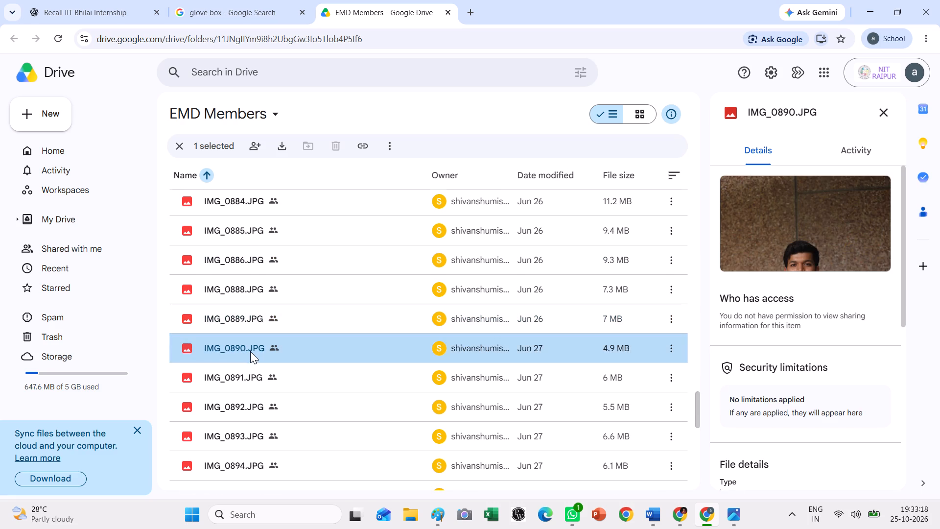
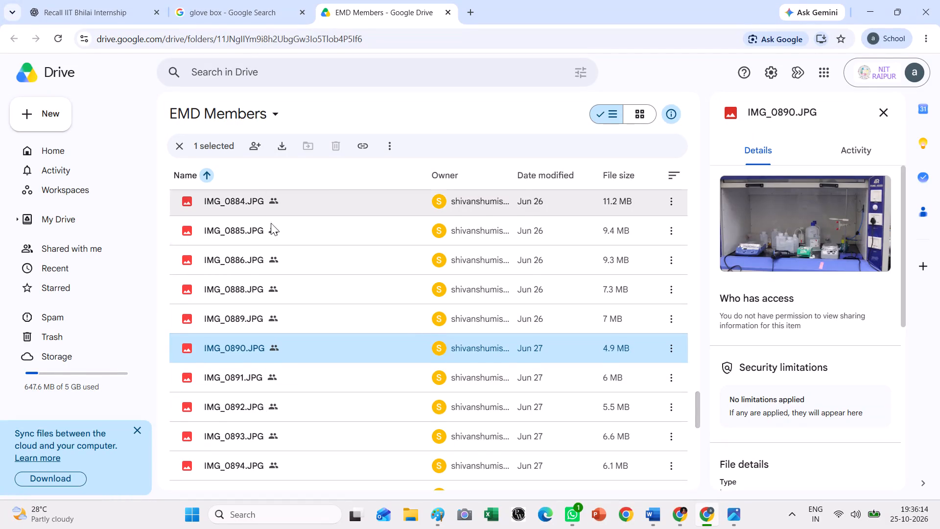
Preview IMG_0815.JPG, IMG_0814.JPG and IMG_0909.JPG in the EMD Members folder for a spin coater picture.
scroll(273, 229, up, 15)
scroll(250, 218, up, 13)
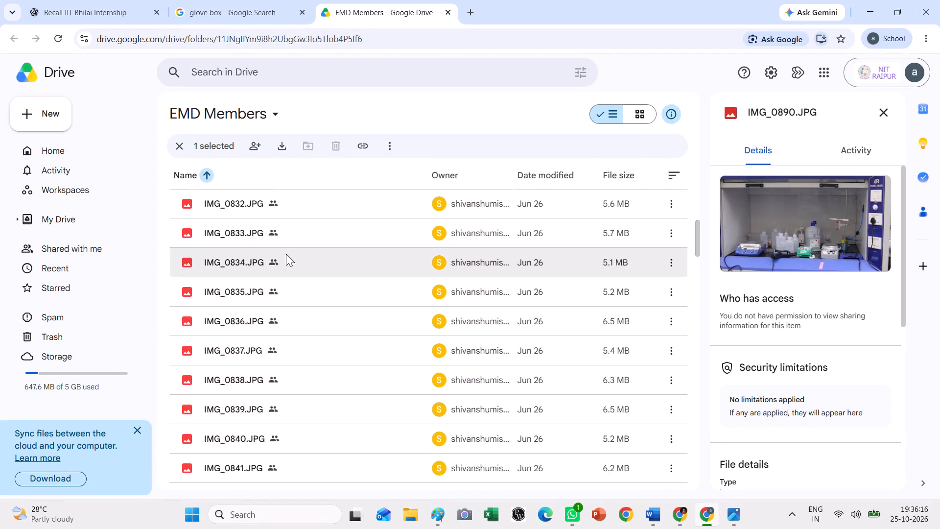
scroll(286, 254, up, 11)
click(231, 236)
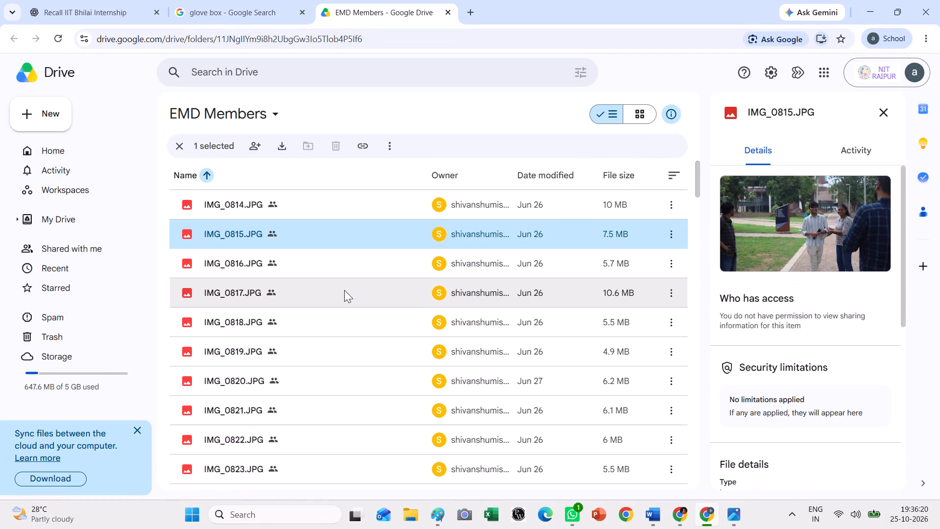
scroll(346, 292, up, 7)
scroll(256, 228, up, 3)
click(255, 203)
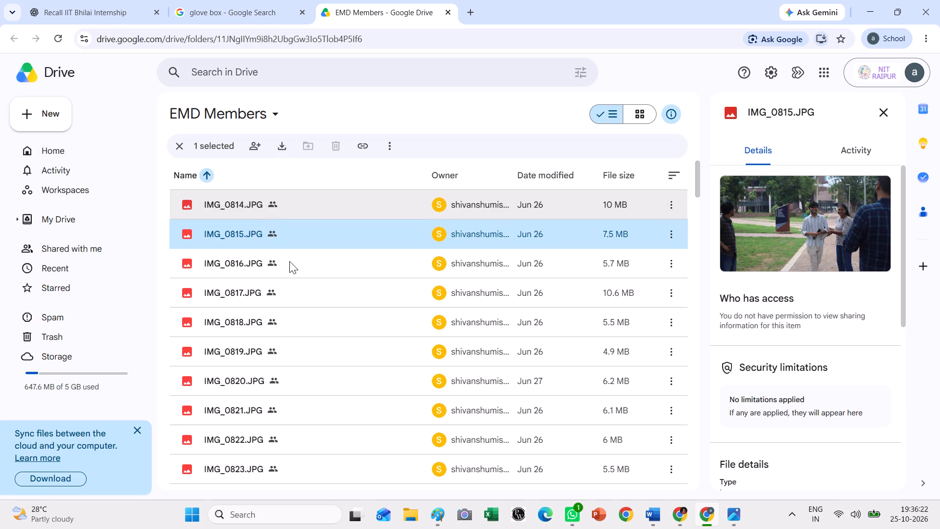
scroll(339, 320, up, 6)
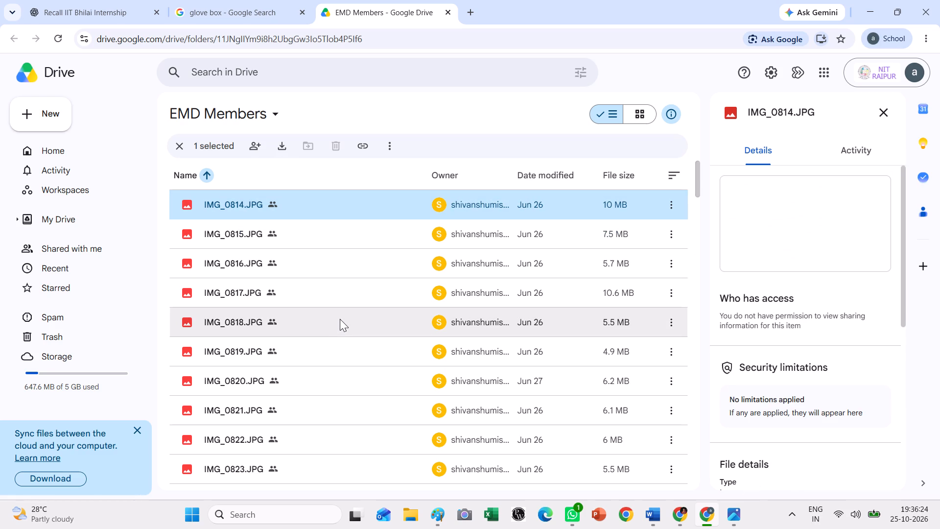
drag(696, 179, 697, 472)
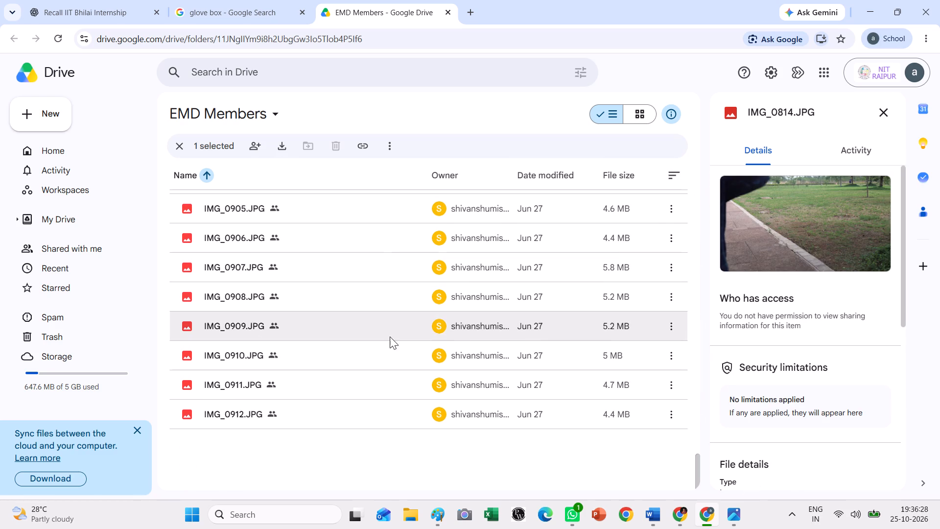
click(254, 325)
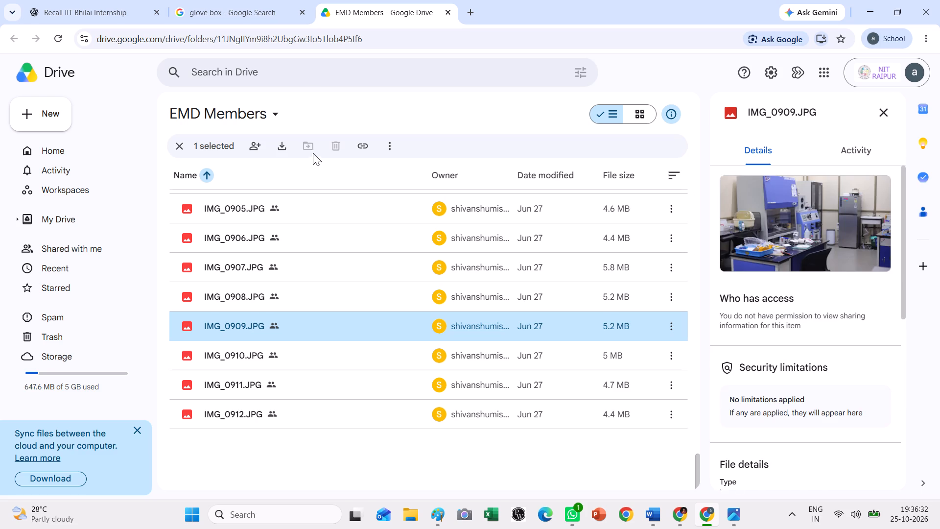
Search Google Images for "spin coater" in a new browser tab.
click(469, 7)
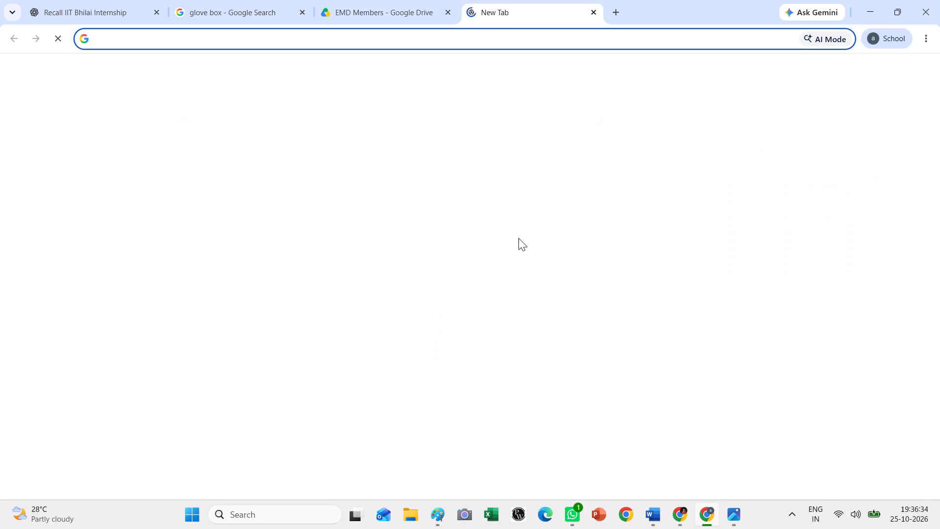
click(445, 228)
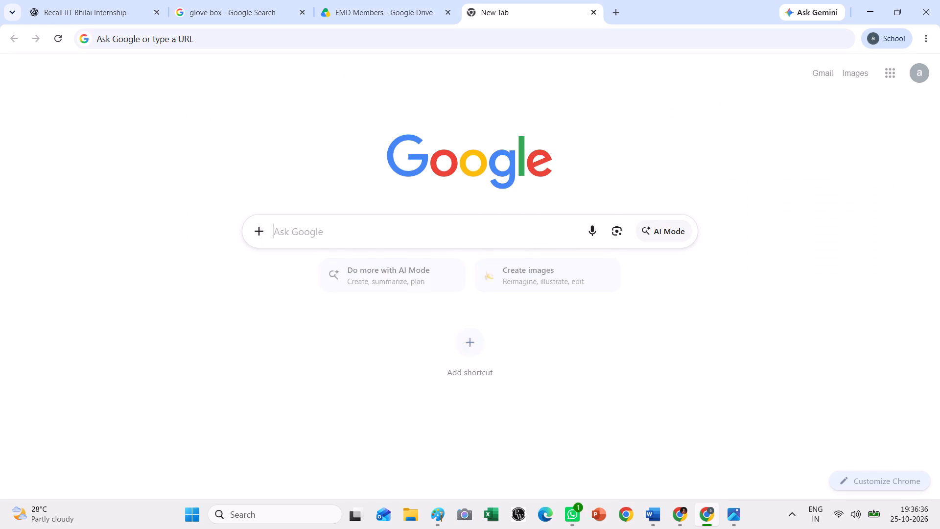
text(spin coater)
key(Return)
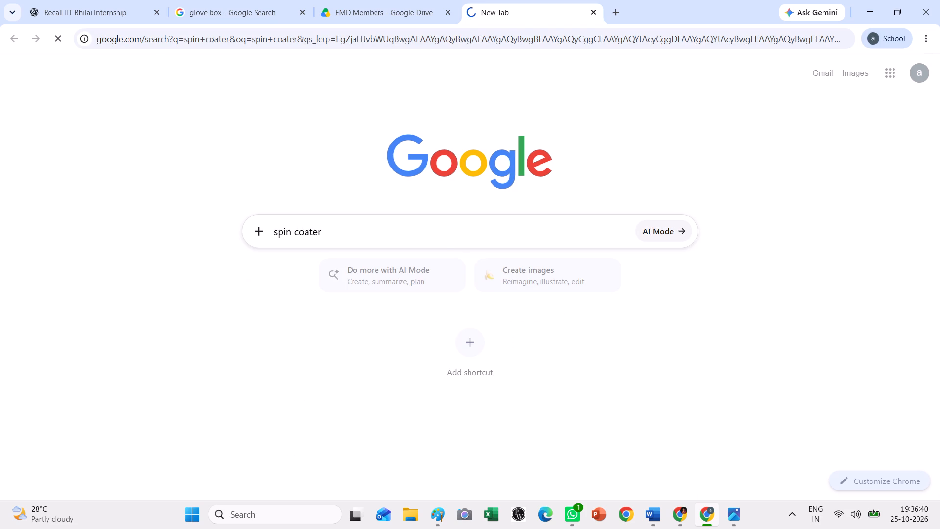
click(207, 128)
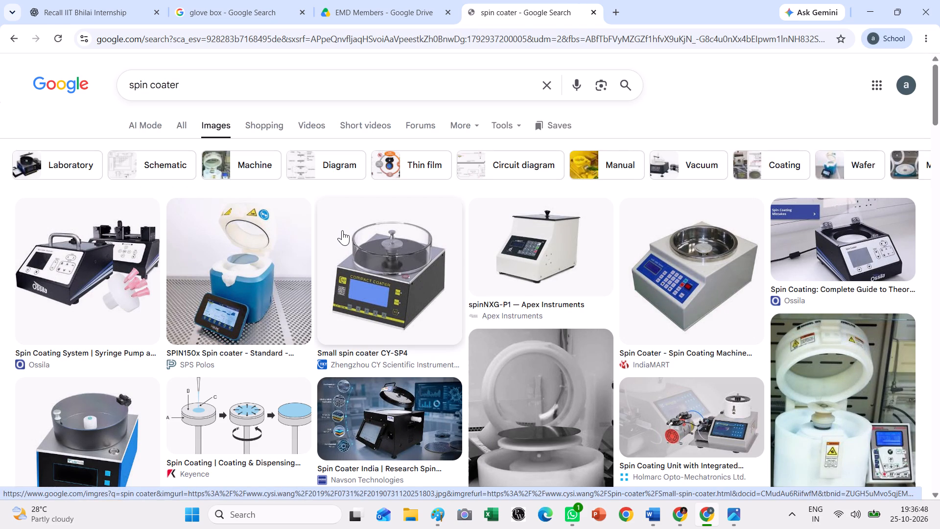
Look through the spin coater image results for a photo suitable for Figure 5.2.
scroll(492, 310, down, 1)
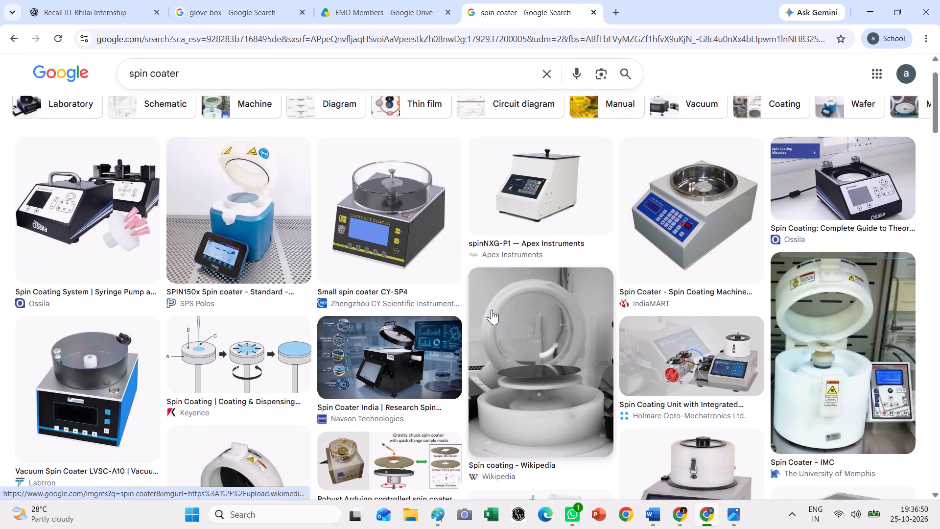
scroll(492, 310, down, 4)
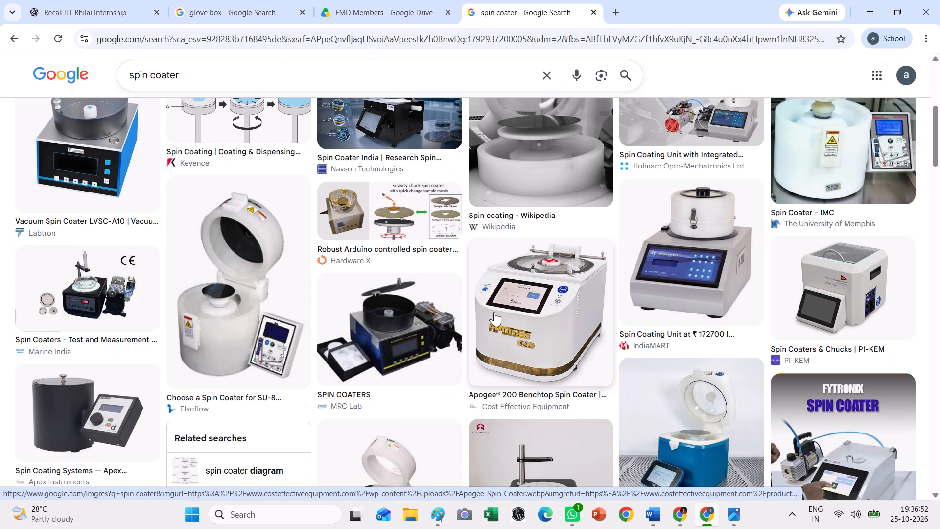
scroll(491, 323, down, 3)
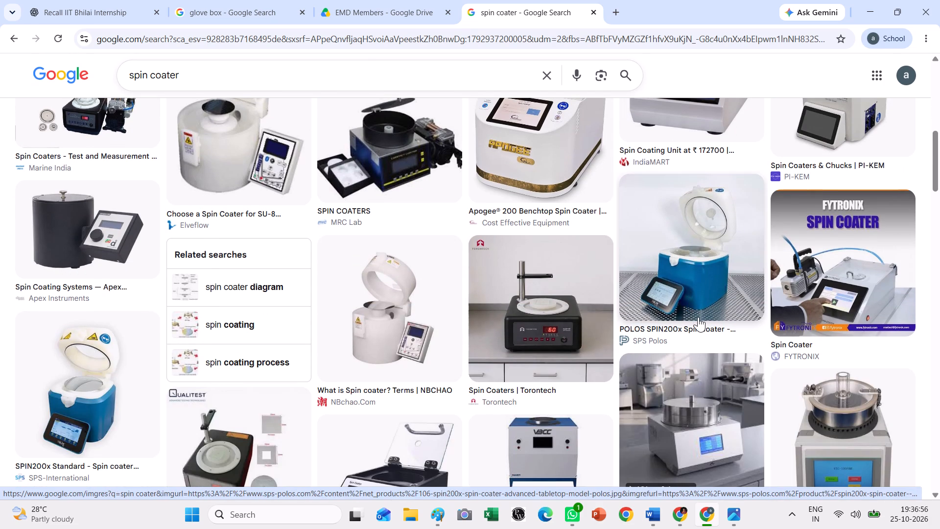
scroll(698, 317, down, 5)
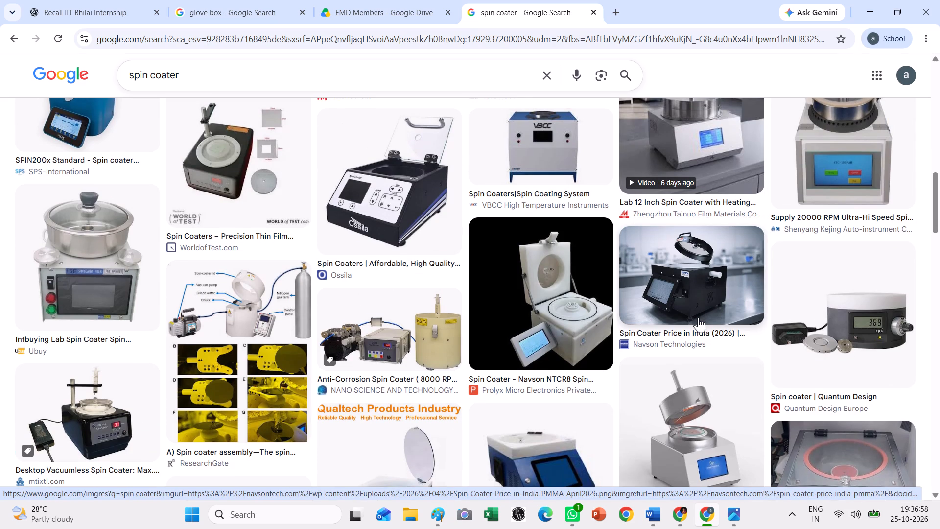
scroll(698, 317, down, 3)
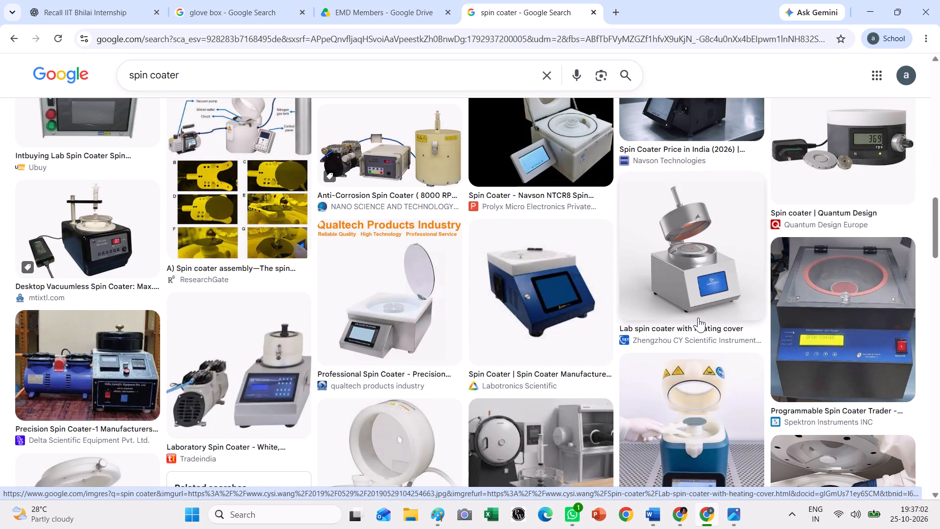
scroll(698, 317, down, 8)
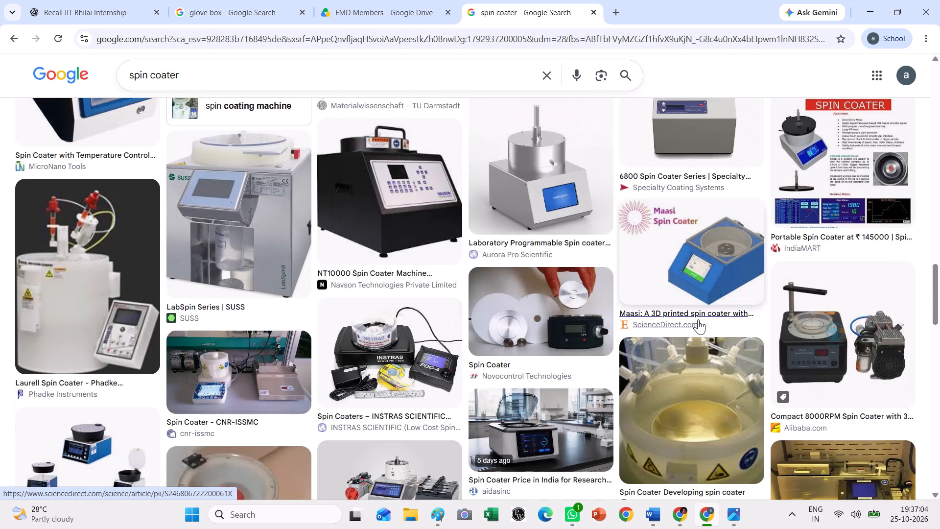
scroll(699, 319, up, 20)
scroll(699, 319, up, 7)
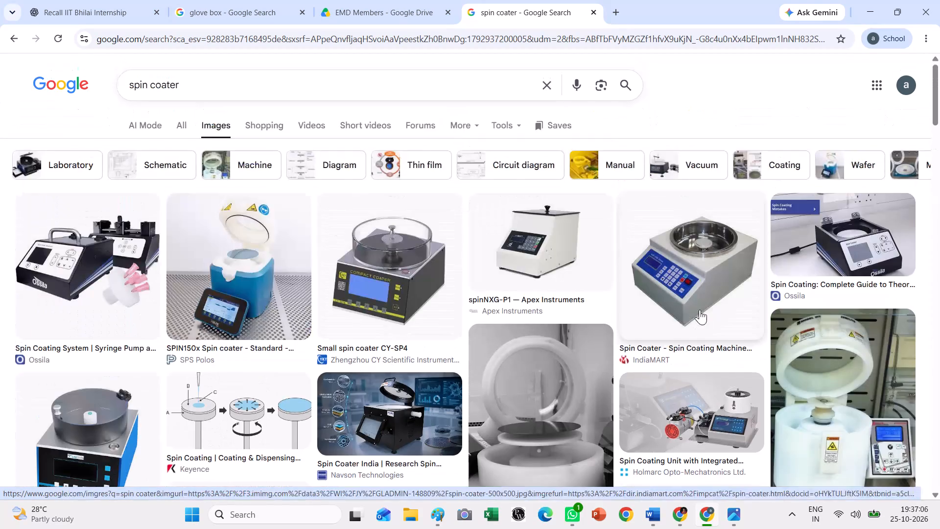
scroll(700, 310, down, 6)
scroll(700, 310, up, 7)
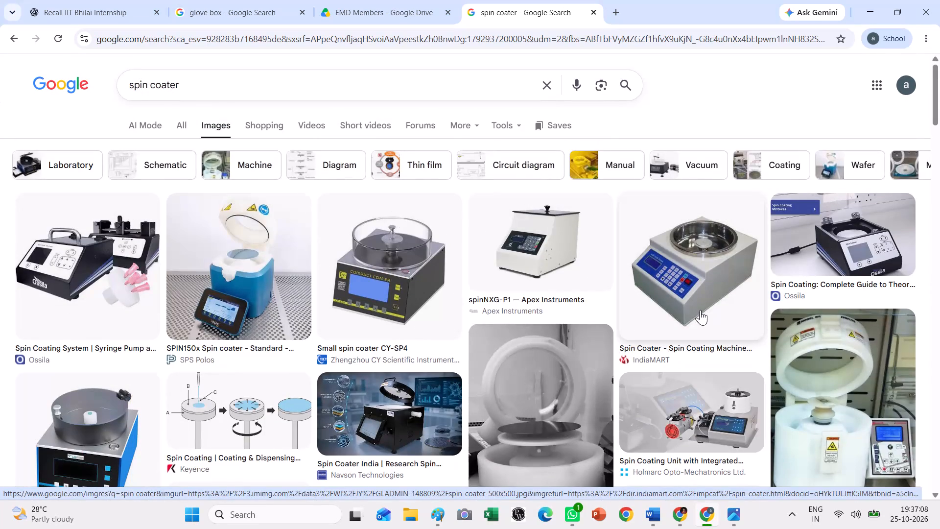
scroll(706, 302, down, 19)
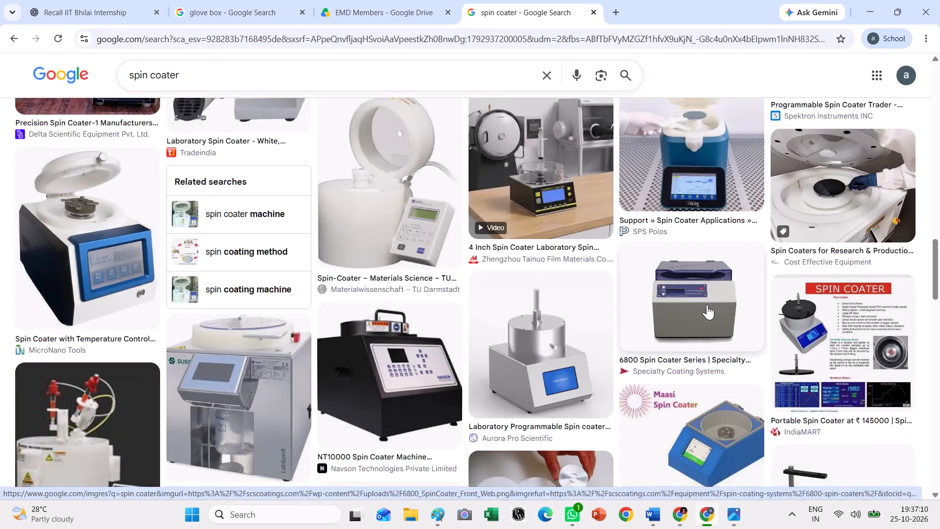
scroll(707, 305, down, 16)
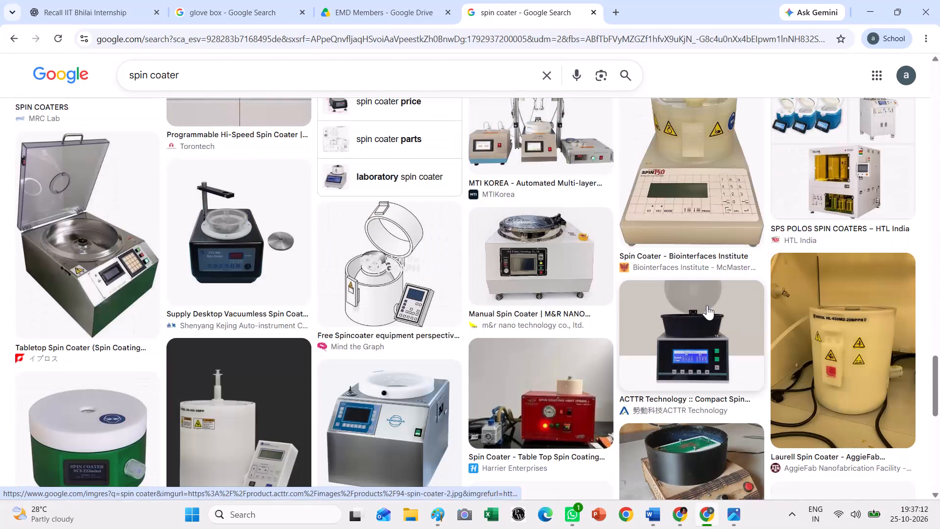
scroll(707, 305, down, 6)
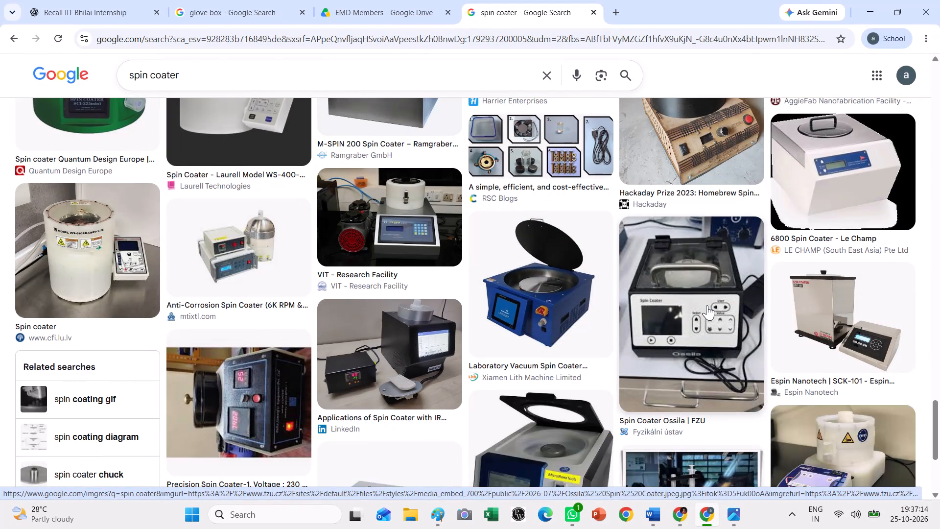
scroll(707, 305, down, 4)
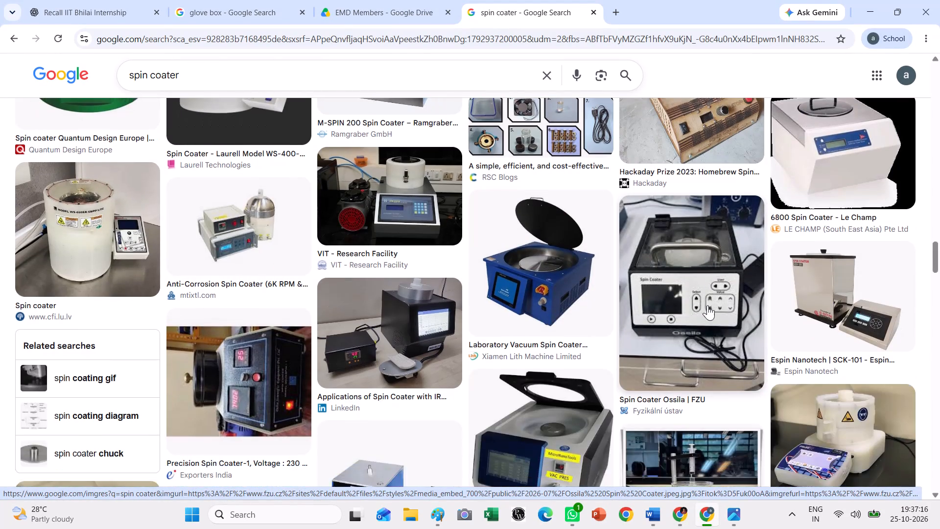
scroll(707, 305, down, 6)
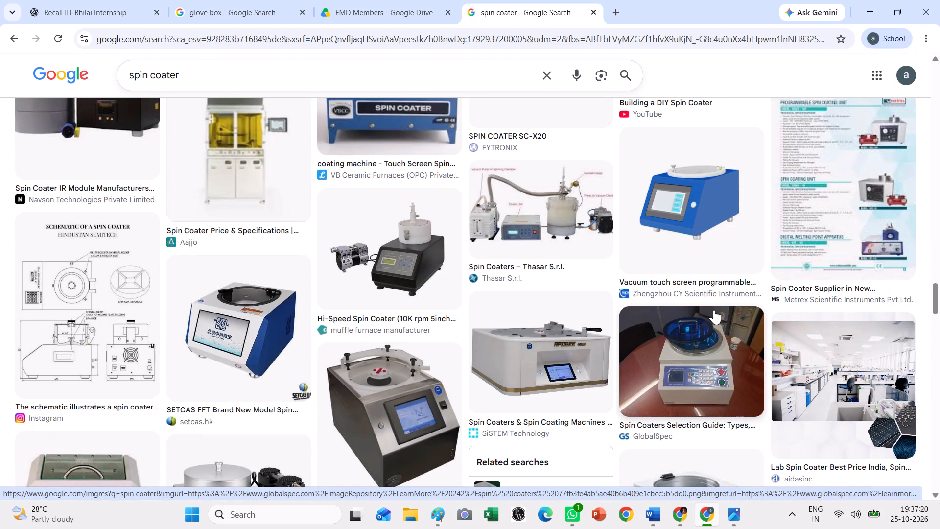
scroll(714, 310, down, 4)
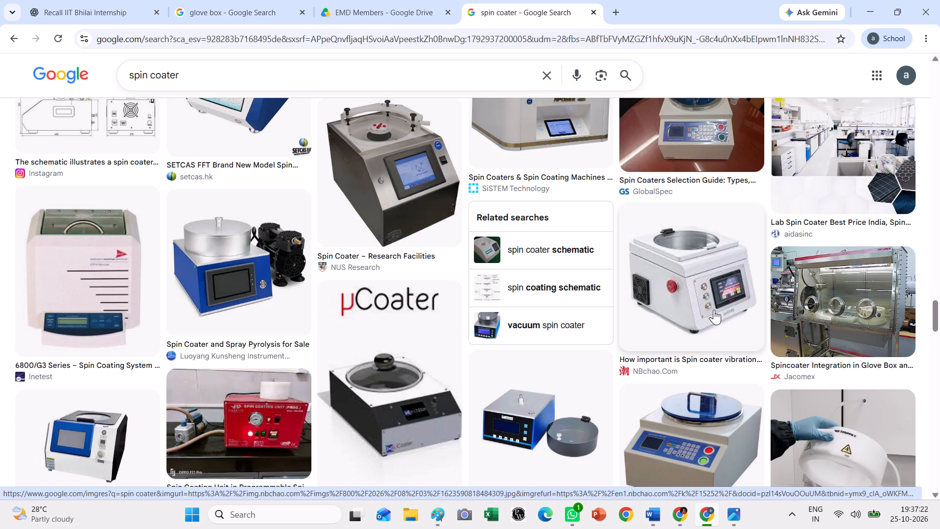
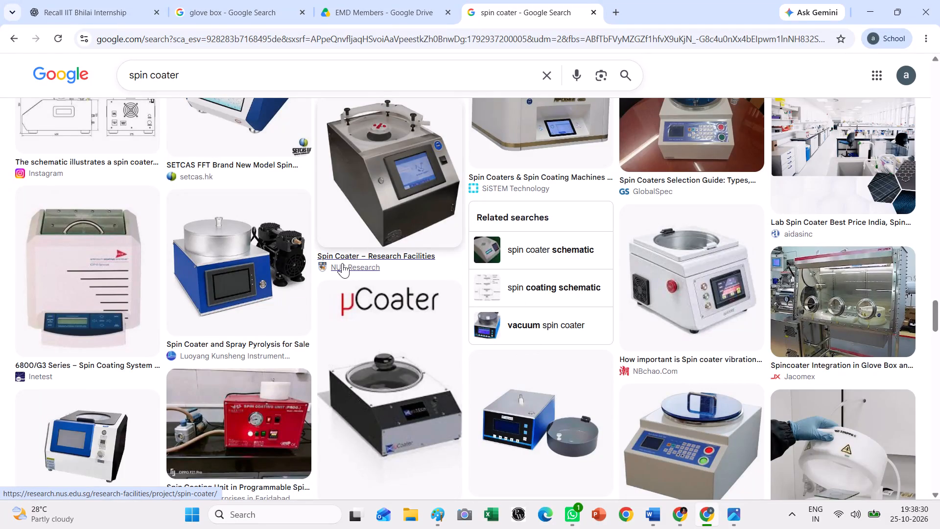
Copy the IndiaMART photo of the white spin coater with the blue keypad from the image search results.
scroll(342, 261, up, 15)
scroll(433, 283, up, 10)
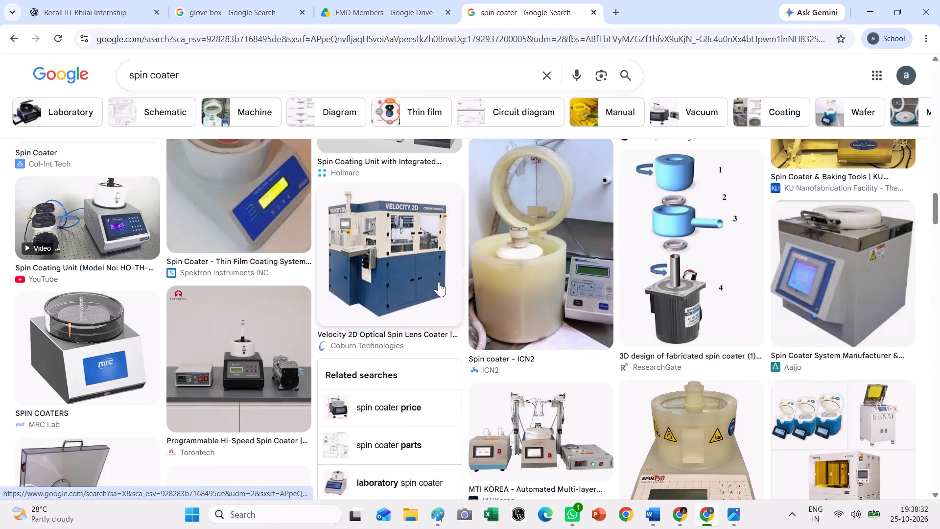
scroll(462, 272, up, 1)
scroll(463, 272, down, 3)
scroll(464, 272, up, 11)
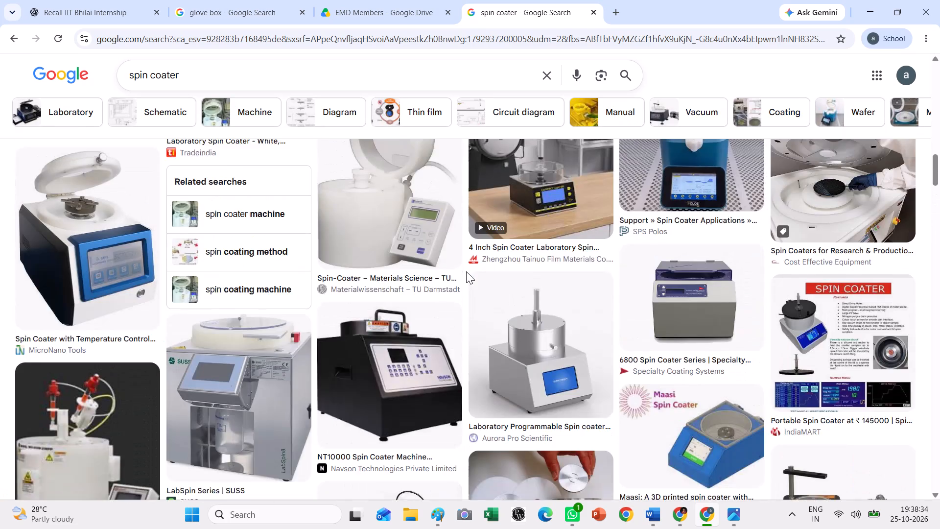
scroll(466, 271, up, 17)
scroll(467, 271, up, 5)
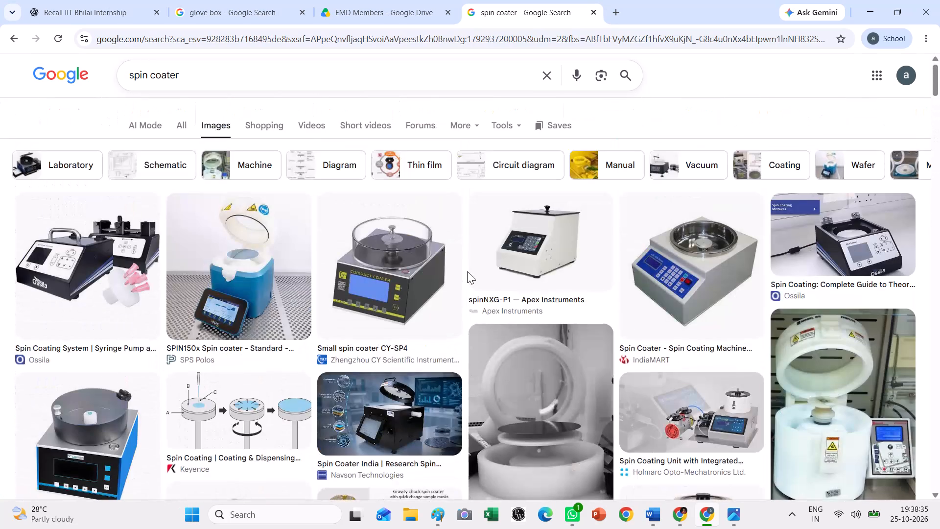
click(729, 258)
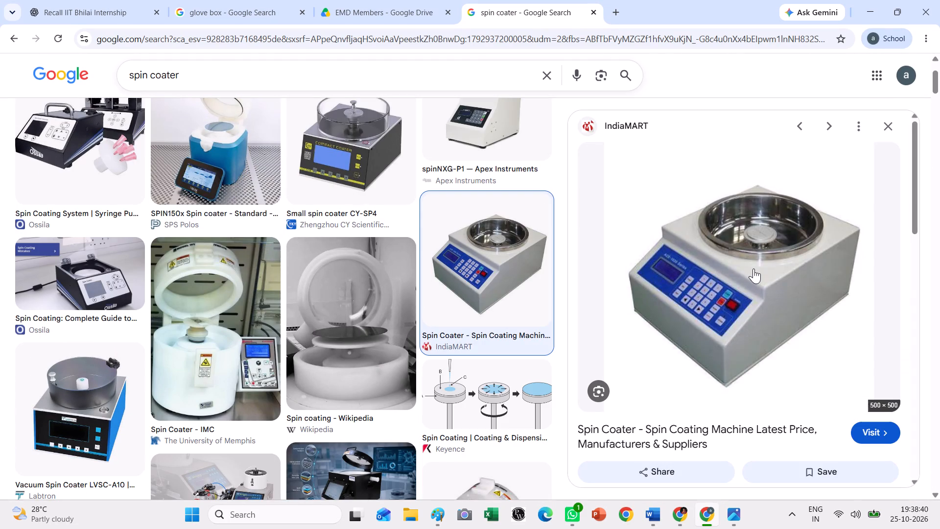
right_click(753, 268)
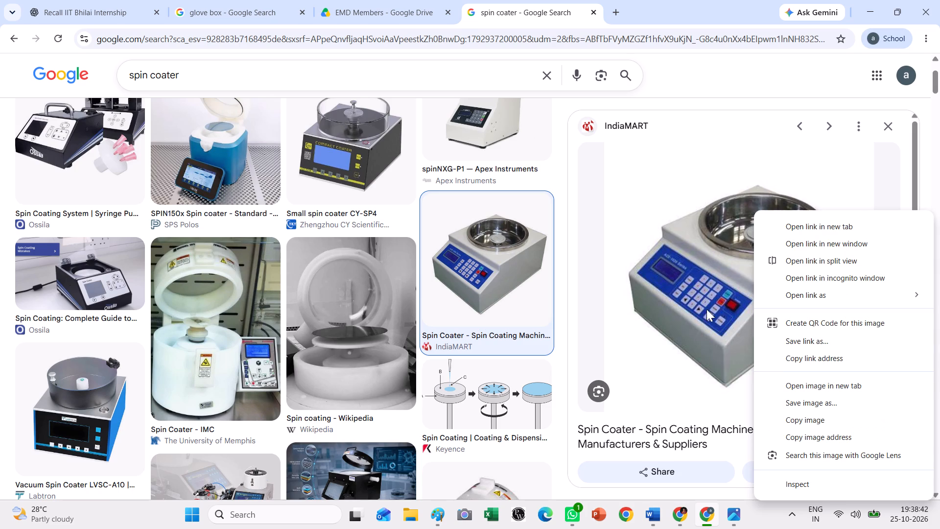
click(693, 289)
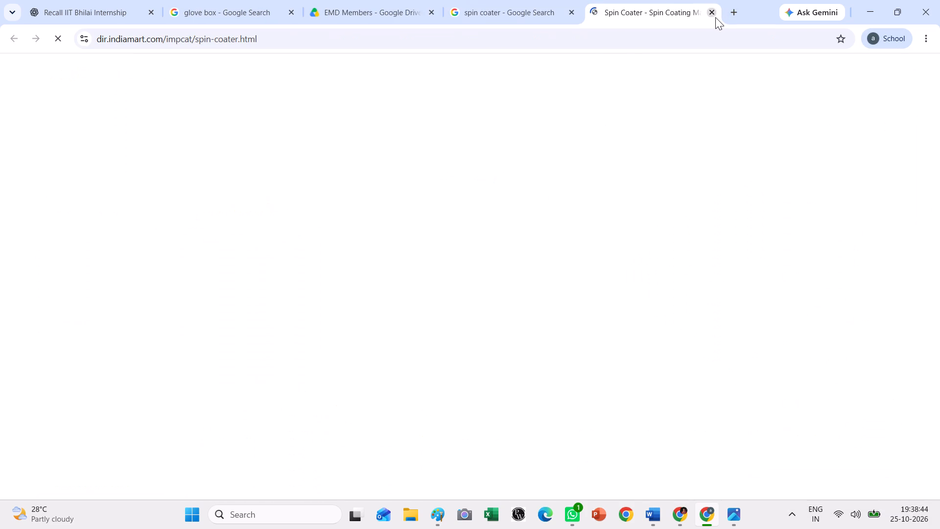
click(709, 13)
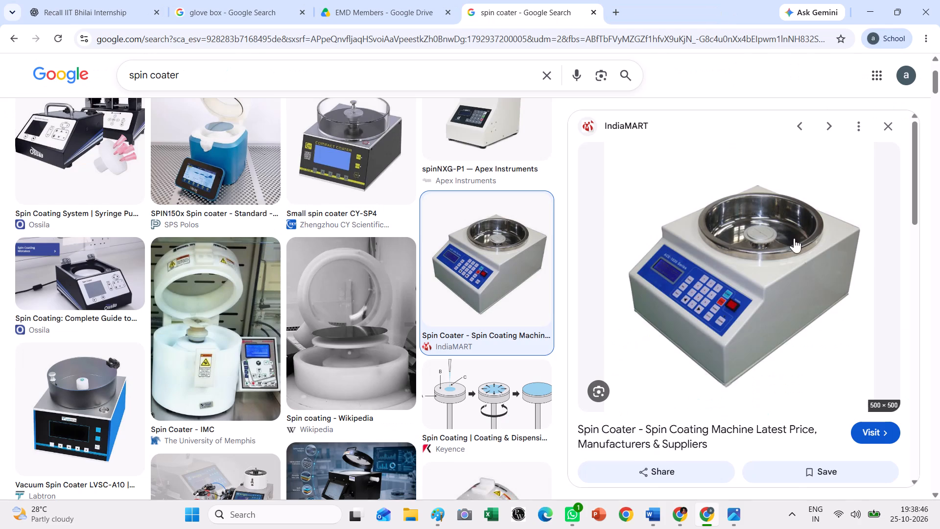
right_click(794, 238)
click(711, 420)
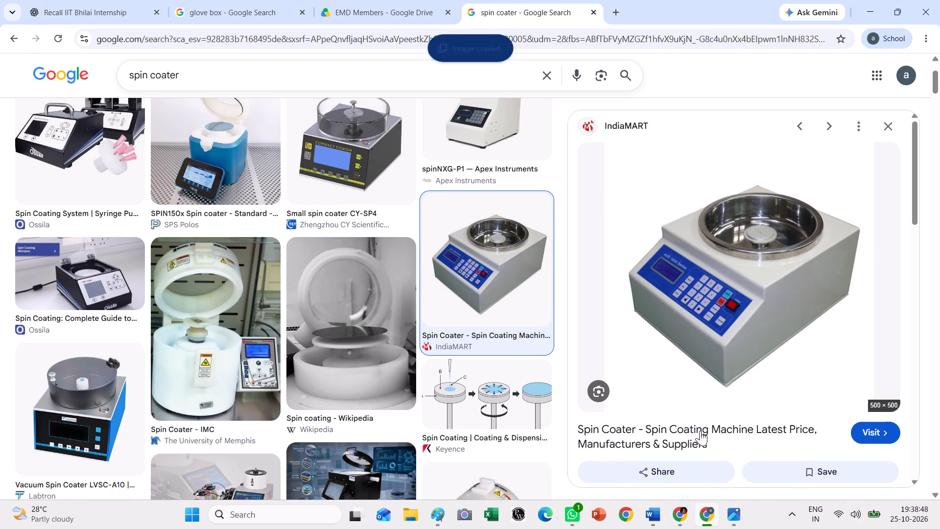
Switch to Paint, paste the copied spin coater photo and place it in the blank area beside the thermal evaporation system photo.
click(735, 523)
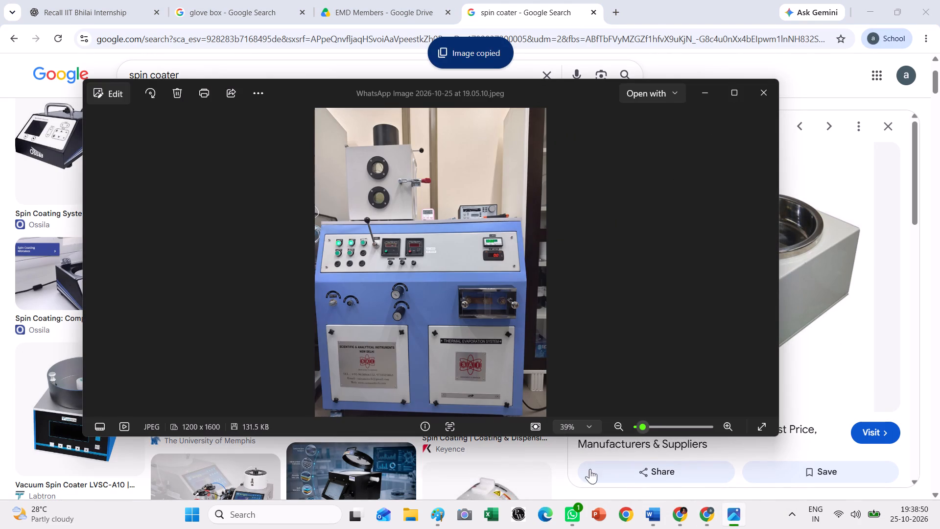
click(444, 514)
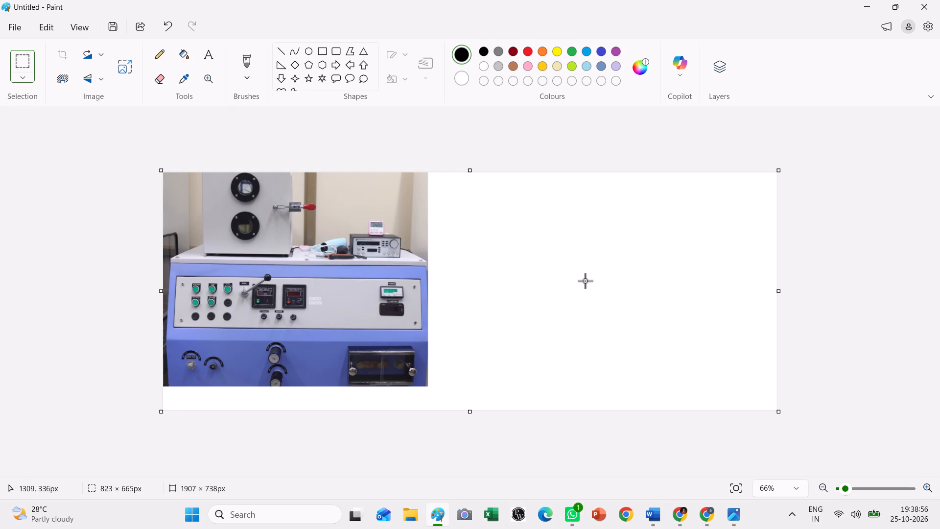
key(ctrl+v)
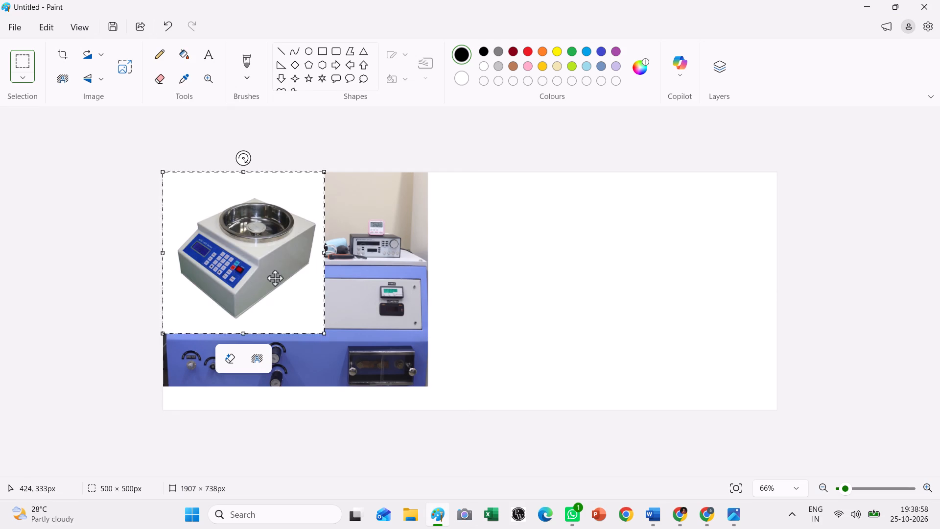
drag(275, 278, 552, 280)
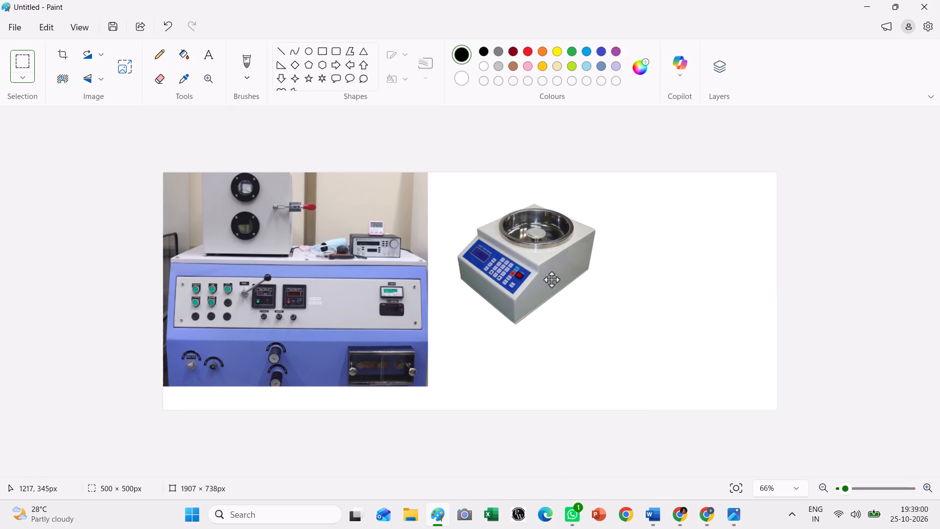
drag(552, 280, 549, 276)
Enlarge the pasted spin coater picture slightly and fix it on the canvas.
drag(600, 329, 610, 362)
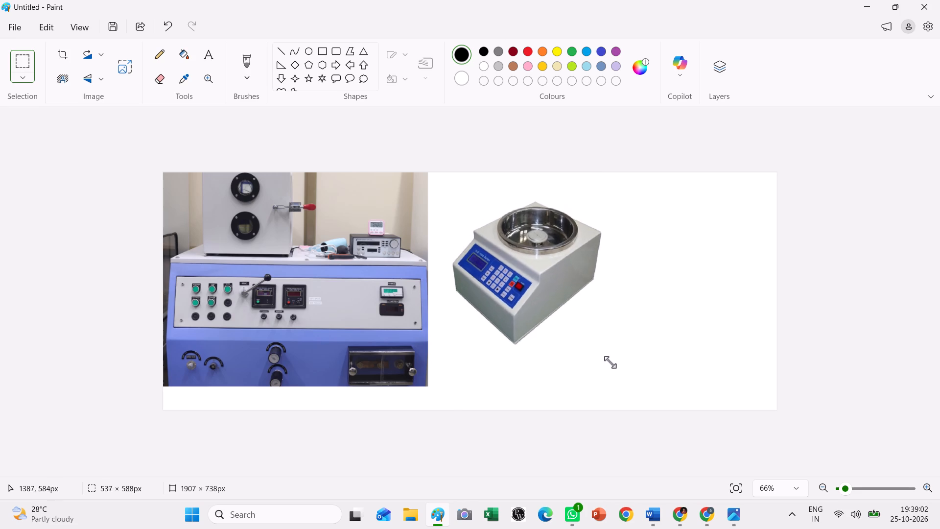
drag(610, 362, 615, 347)
click(613, 382)
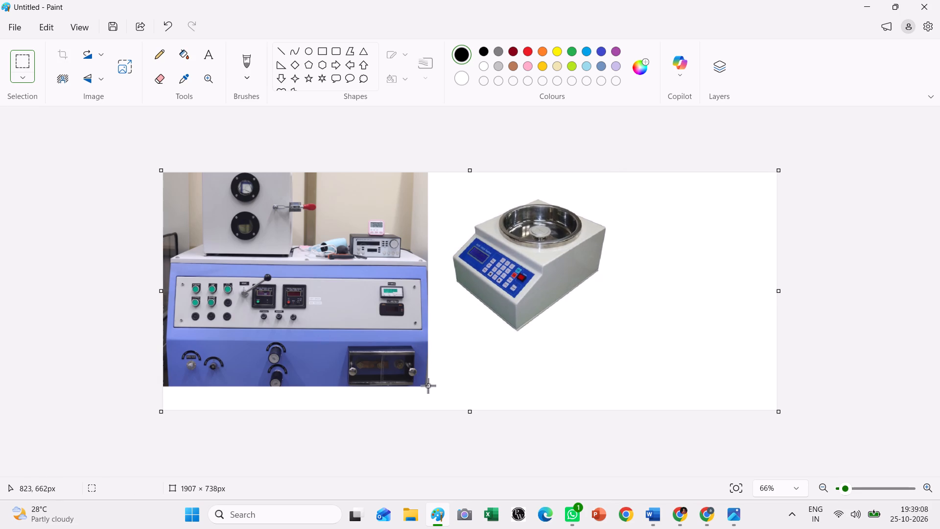
Select the whole thermal evaporation system photo on the canvas, an area of about 823 × 662 px.
drag(428, 385, 61, 95)
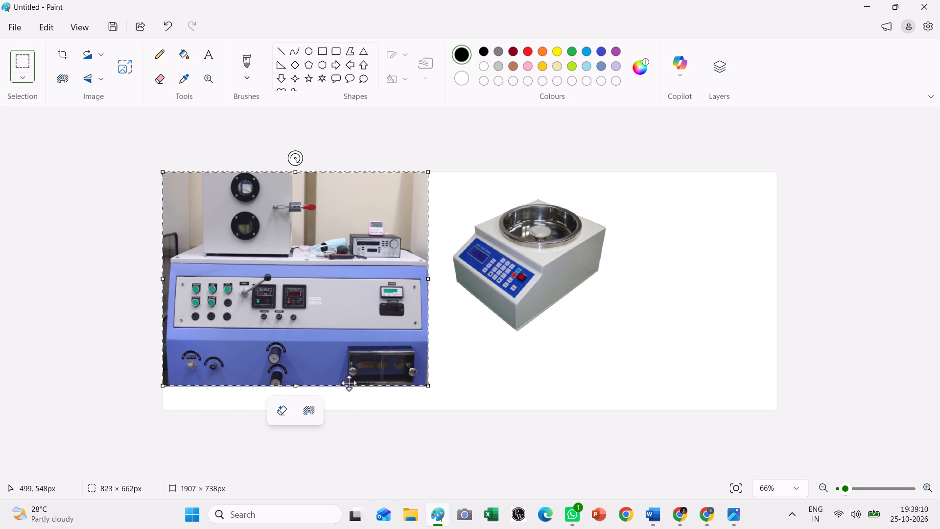
Shrink the thermal evaporator photo proportionally, keeping it anchored at the canvas's upper corner.
drag(427, 387, 371, 331)
click(617, 333)
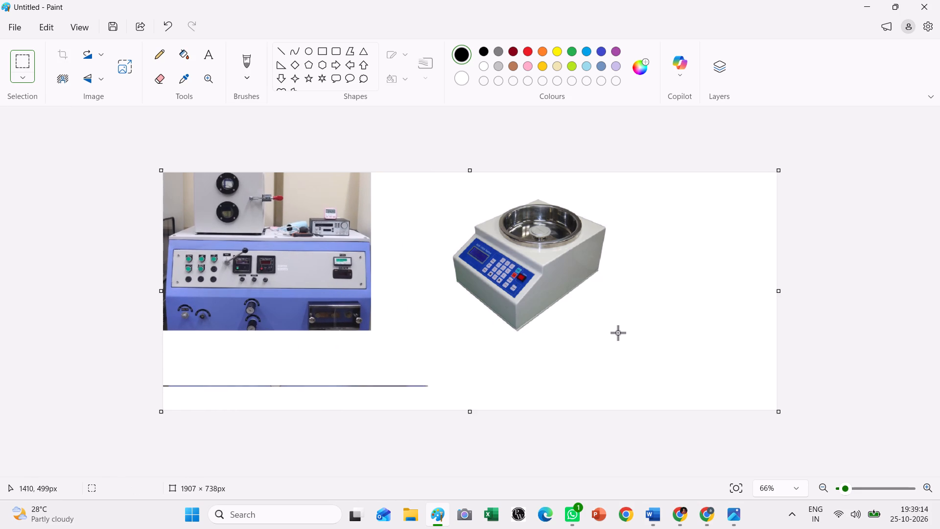
Move the spin coater picture closer to the thermal evaporator photo, leaving a narrow white gap between them.
drag(631, 333, 425, 179)
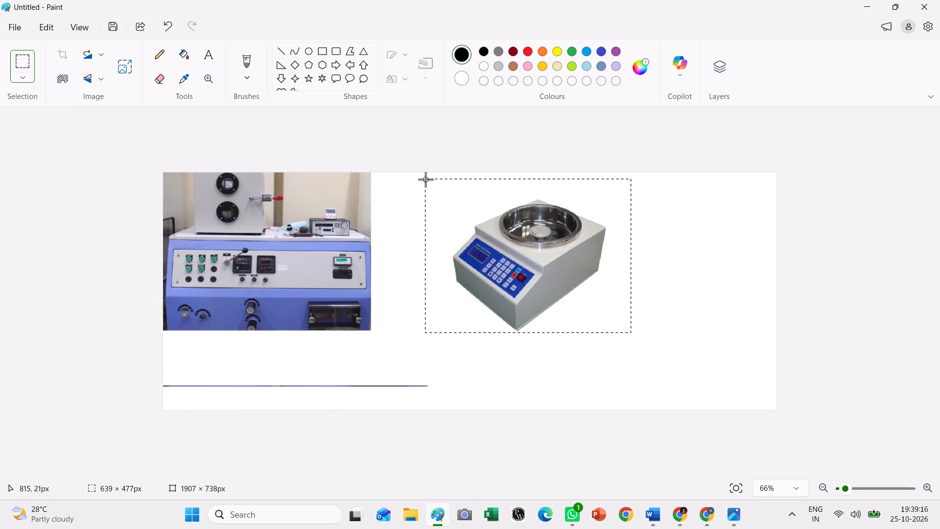
drag(425, 179, 427, 177)
drag(540, 245, 494, 237)
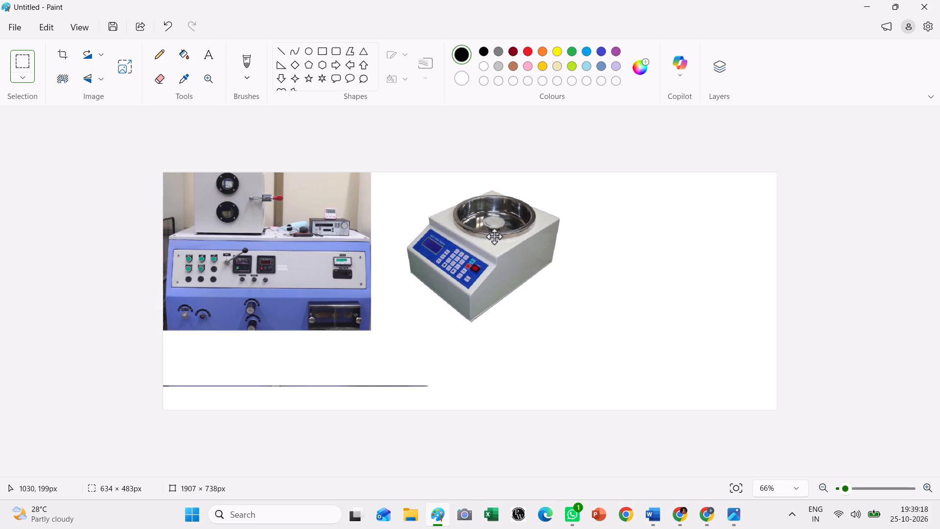
drag(494, 237, 497, 238)
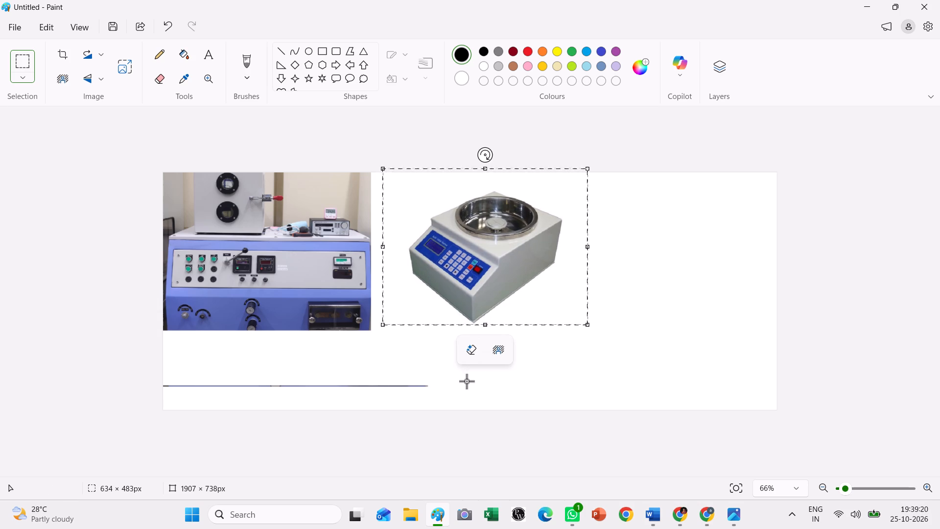
Delete the stray horizontal line left below the thermal evaporator photo.
click(449, 393)
drag(449, 394, 117, 368)
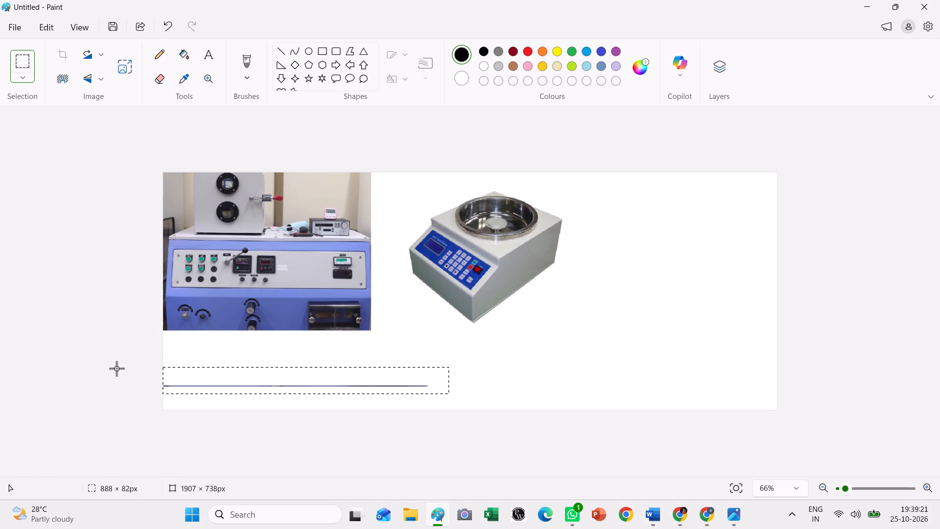
key(Delete)
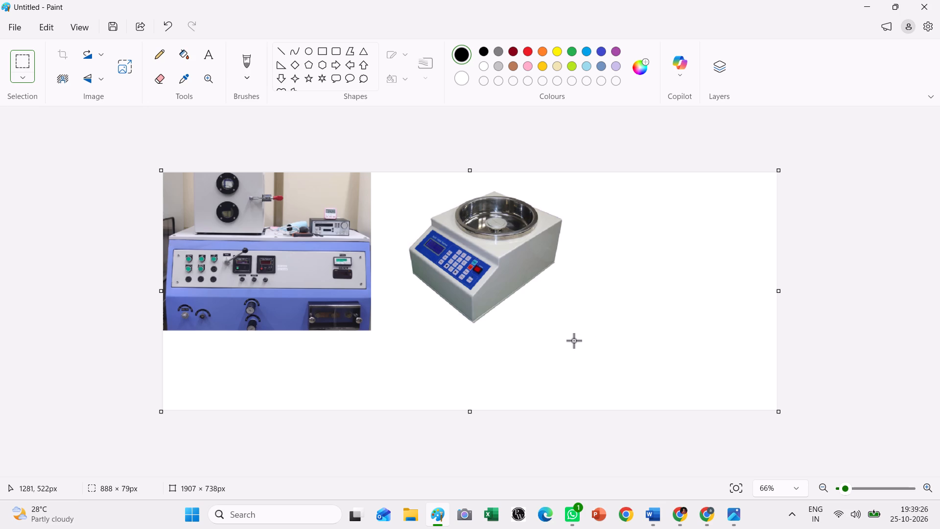
drag(574, 340, 127, 120)
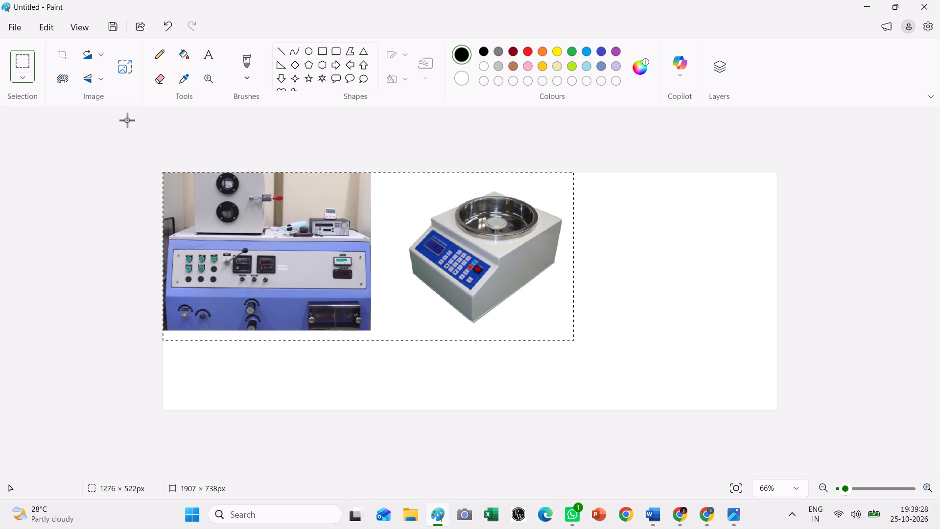
key(ctrl+c)
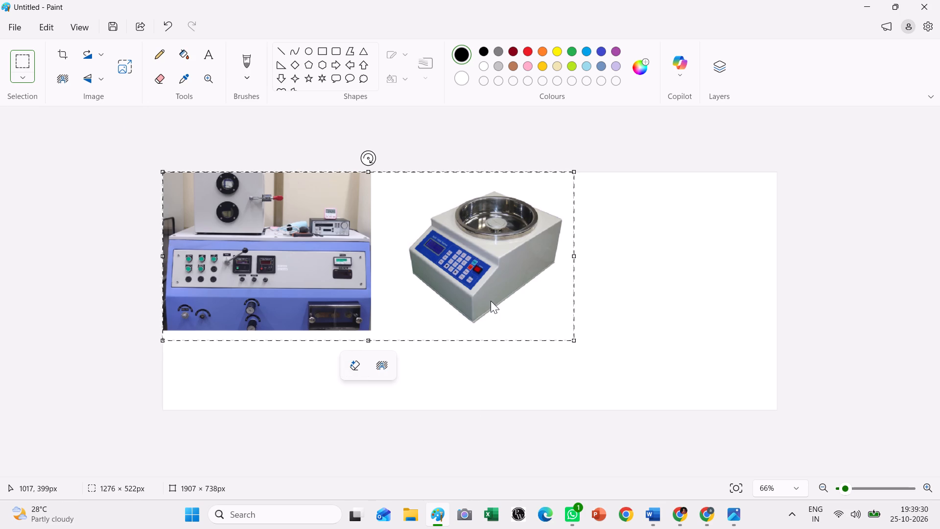
click(701, 523)
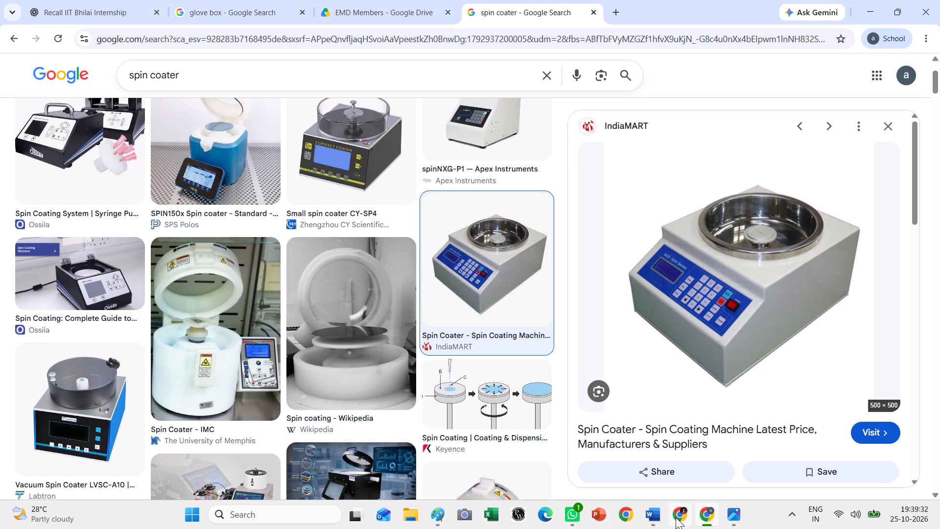